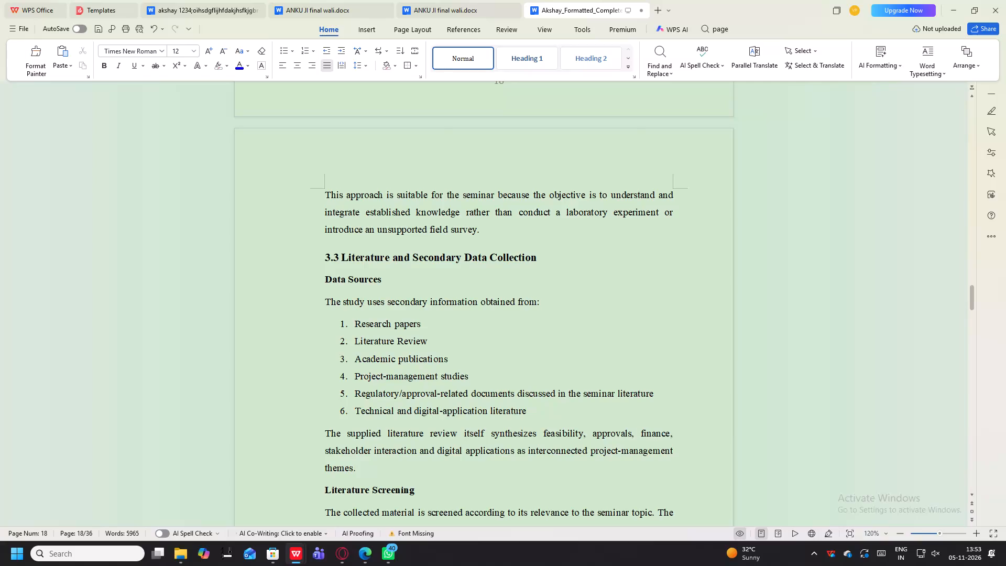
Look over the Chapter 3 Methodology pages from section 3.1 General to section 3.5 to check their content and layout.
scroll(450, 288, down, 20)
scroll(450, 288, down, 11)
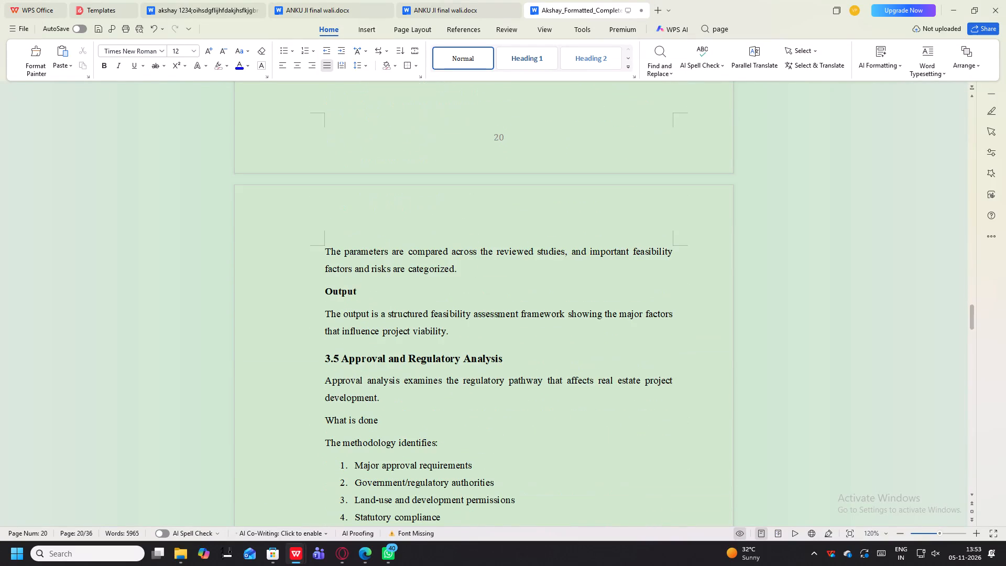
scroll(451, 299, up, 17)
scroll(433, 302, up, 9)
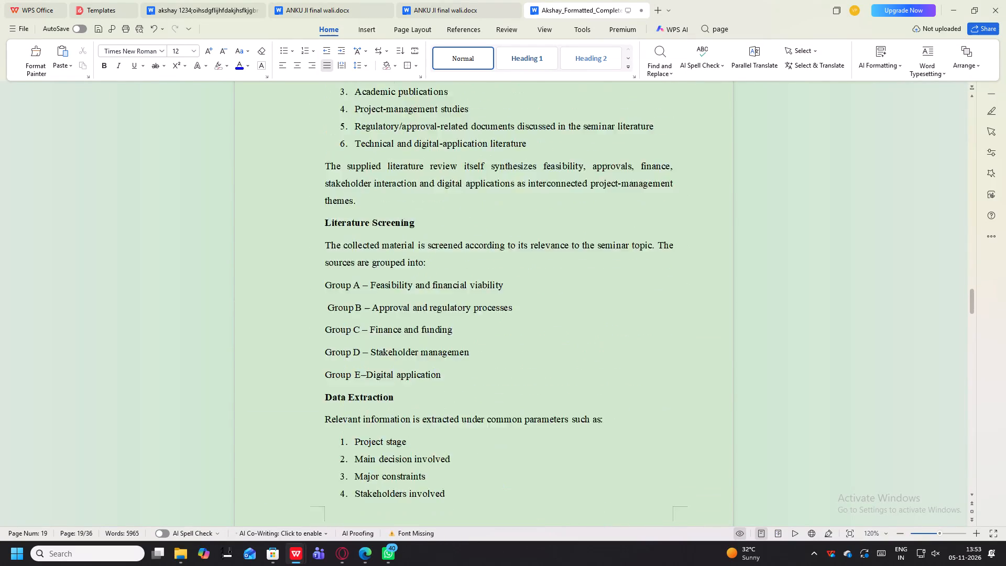
scroll(433, 302, up, 20)
scroll(433, 302, up, 4)
scroll(432, 302, down, 4)
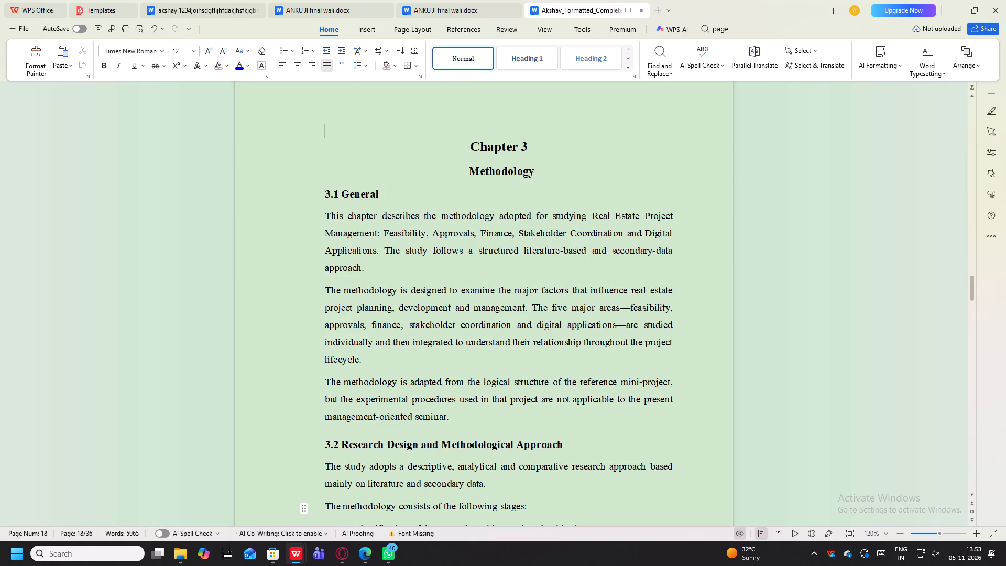
scroll(551, 340, down, 15)
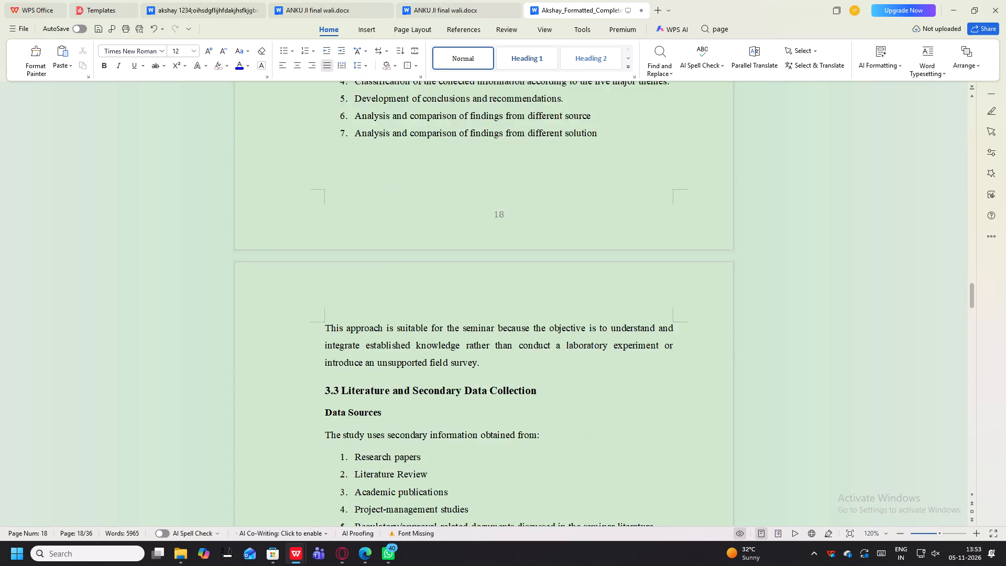
scroll(546, 306, down, 19)
scroll(537, 310, up, 11)
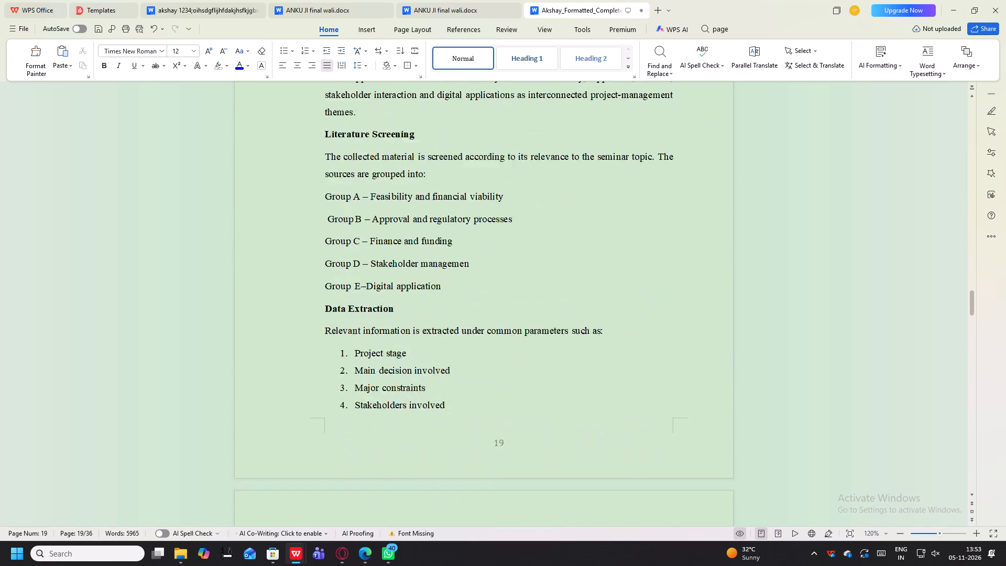
scroll(537, 310, up, 2)
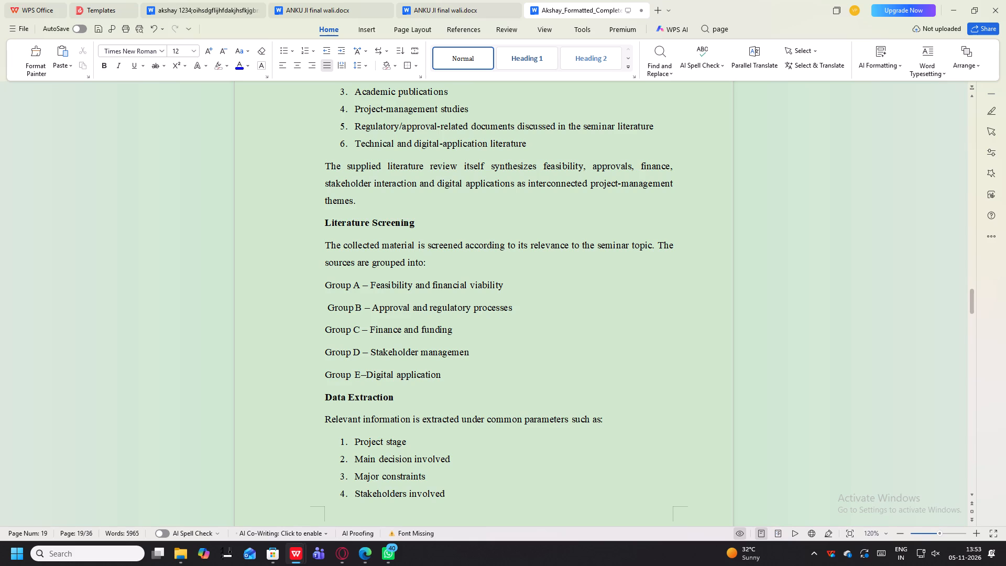
scroll(432, 267, up, 20)
scroll(432, 267, up, 2)
scroll(432, 267, down, 1)
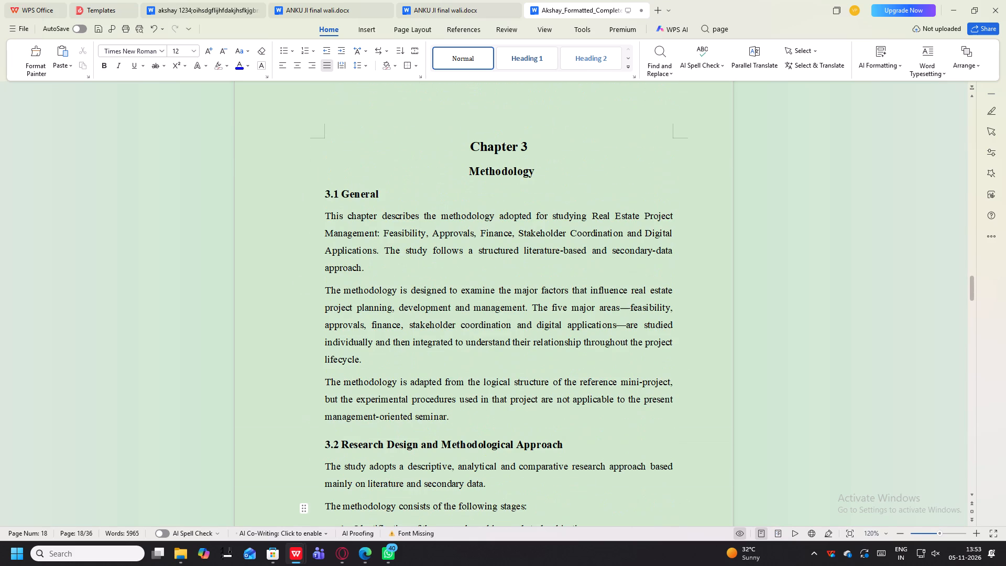
Read through sections 3.2 and 3.3, covering the methodology stages, data sources, literature screening and data extraction lists.
scroll(455, 257, down, 2)
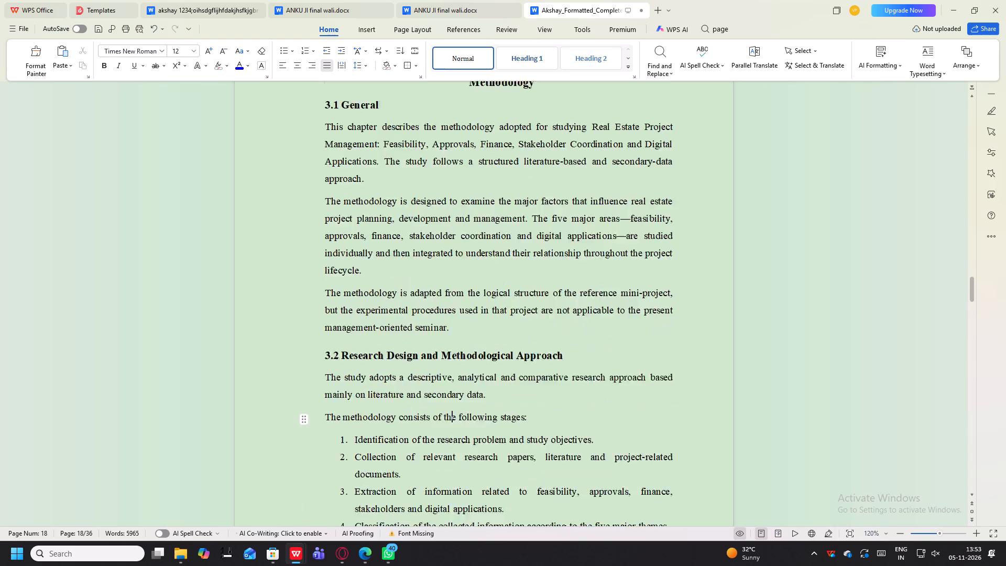
scroll(455, 257, down, 3)
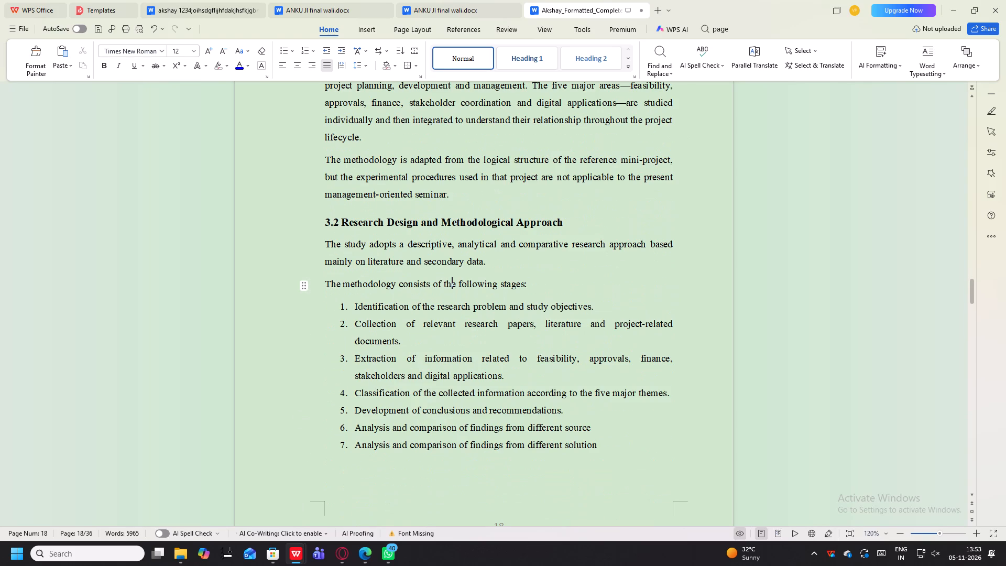
scroll(455, 257, down, 7)
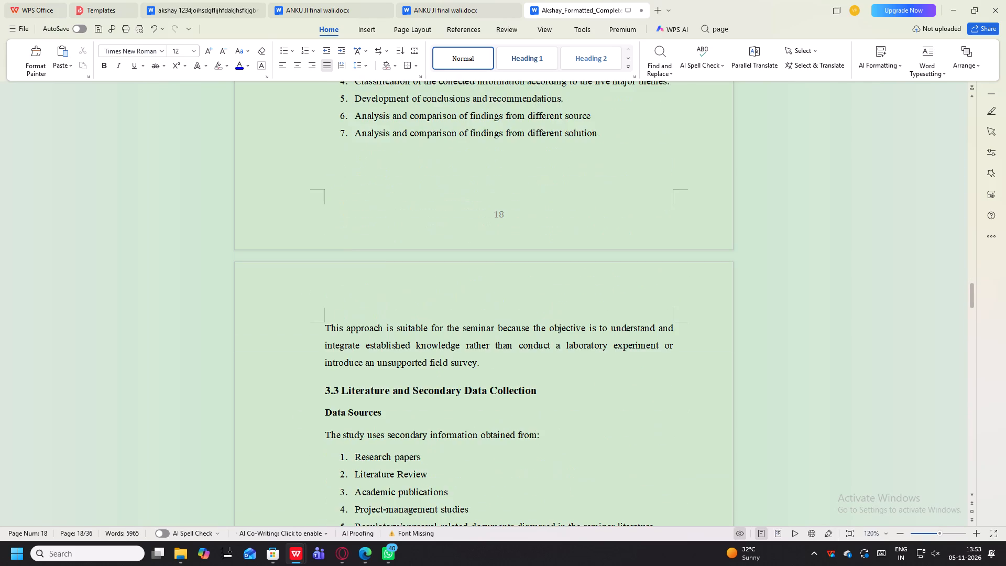
scroll(455, 257, down, 10)
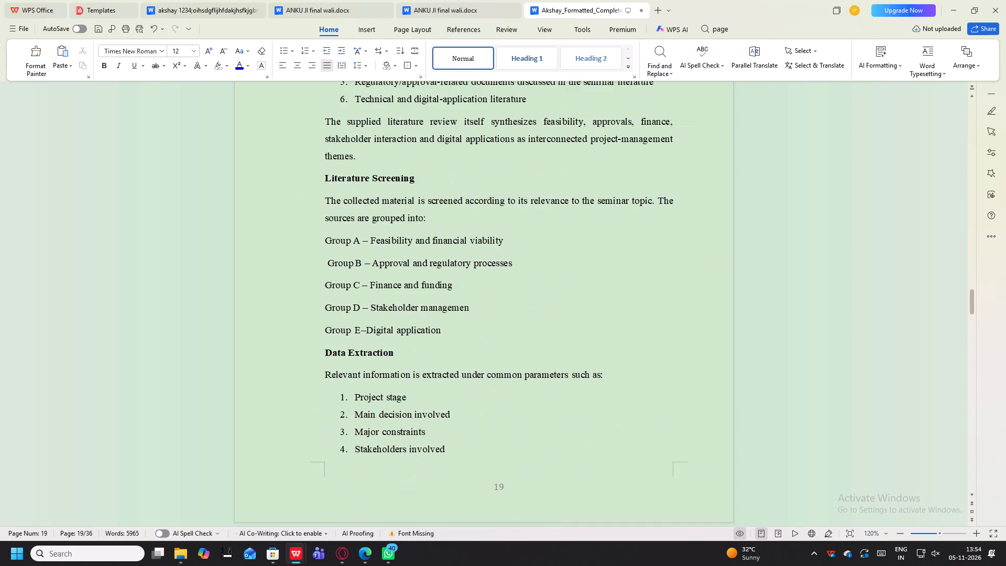
scroll(438, 223, down, 2)
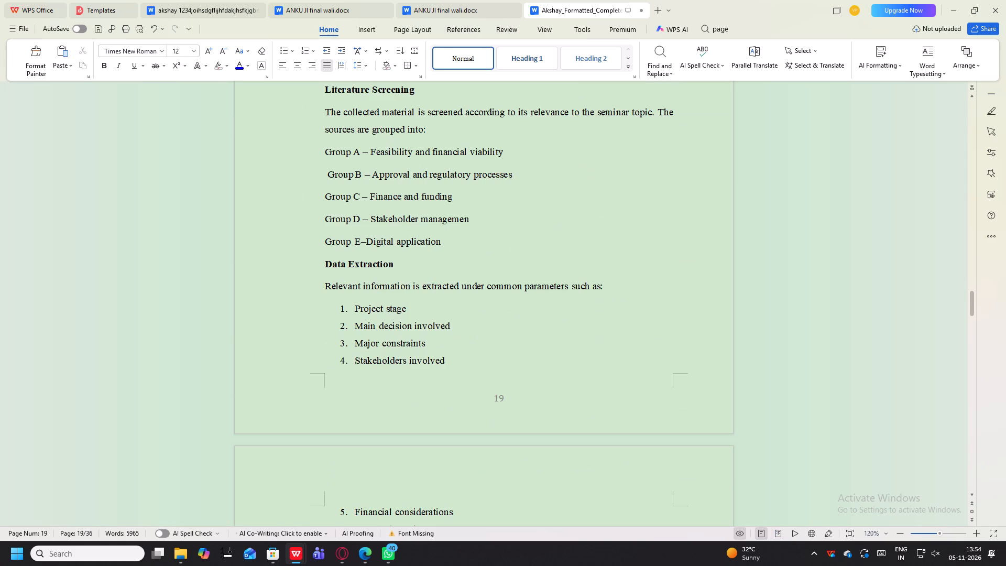
scroll(425, 277, down, 5)
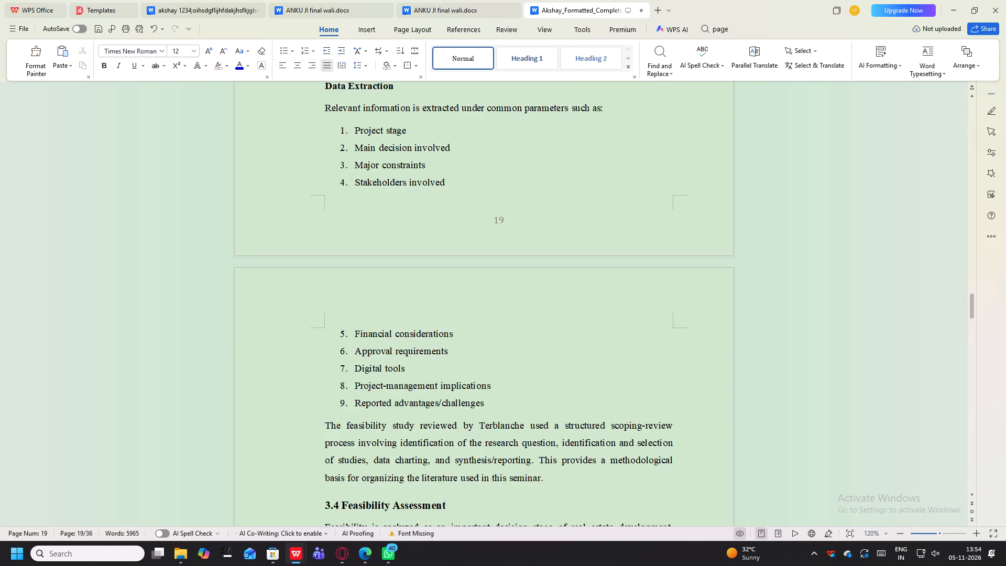
scroll(425, 277, up, 2)
scroll(425, 277, down, 3)
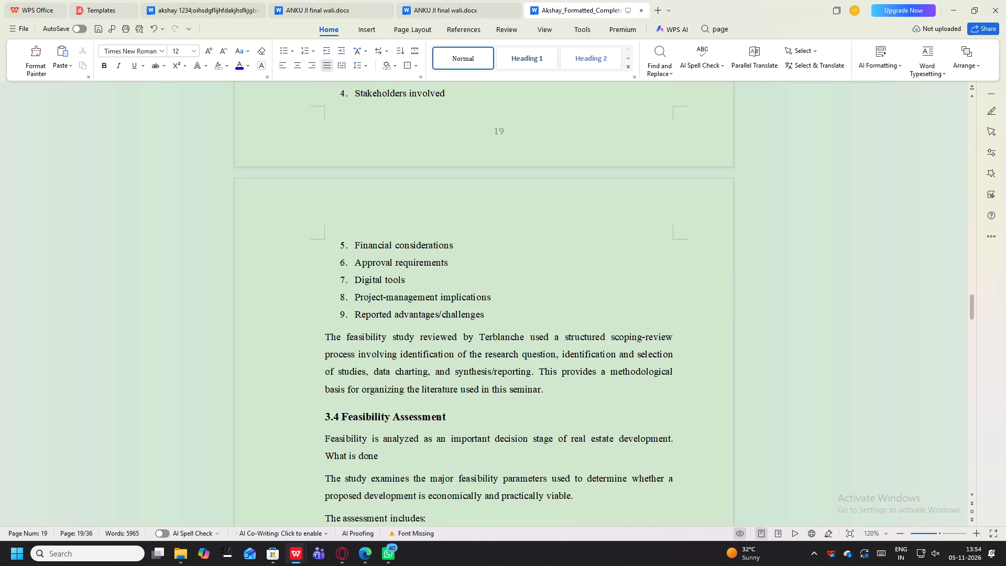
scroll(467, 325, down, 1)
Review section 3.4 Feasibility Assessment, section 3.5 Approval and Regulatory Analysis and the start of section 3.6 Financial Analysis.
scroll(467, 325, down, 11)
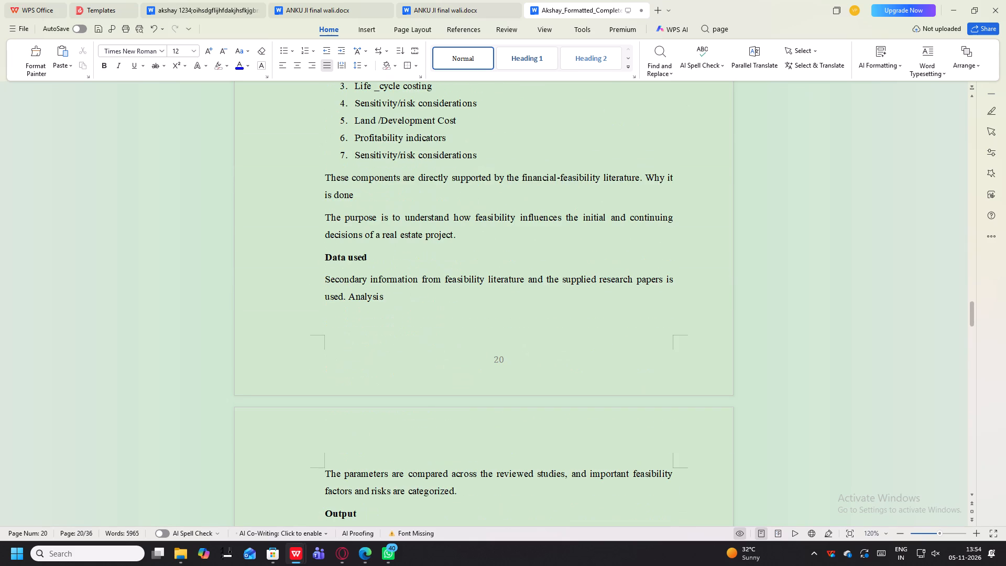
scroll(470, 325, down, 6)
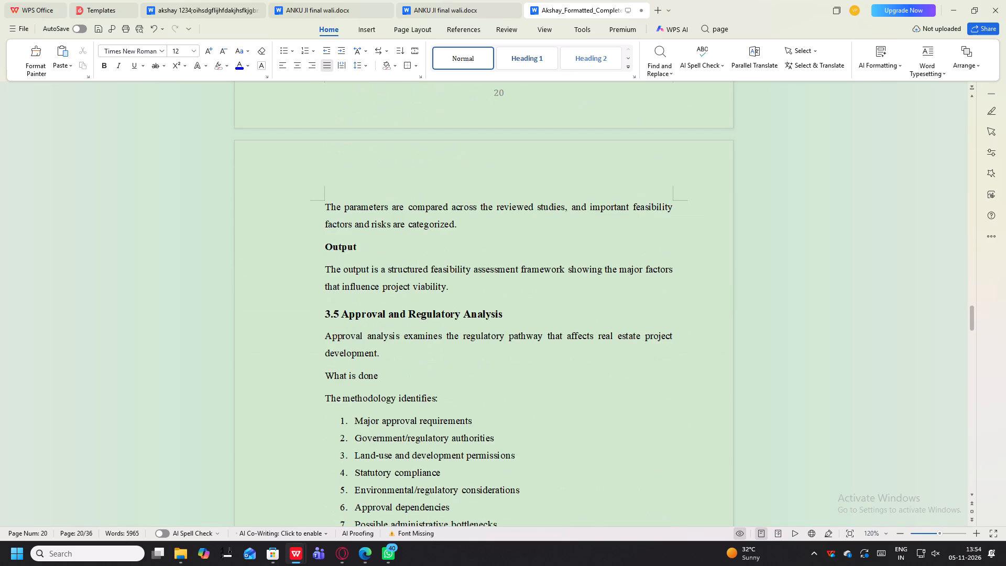
scroll(470, 325, down, 9)
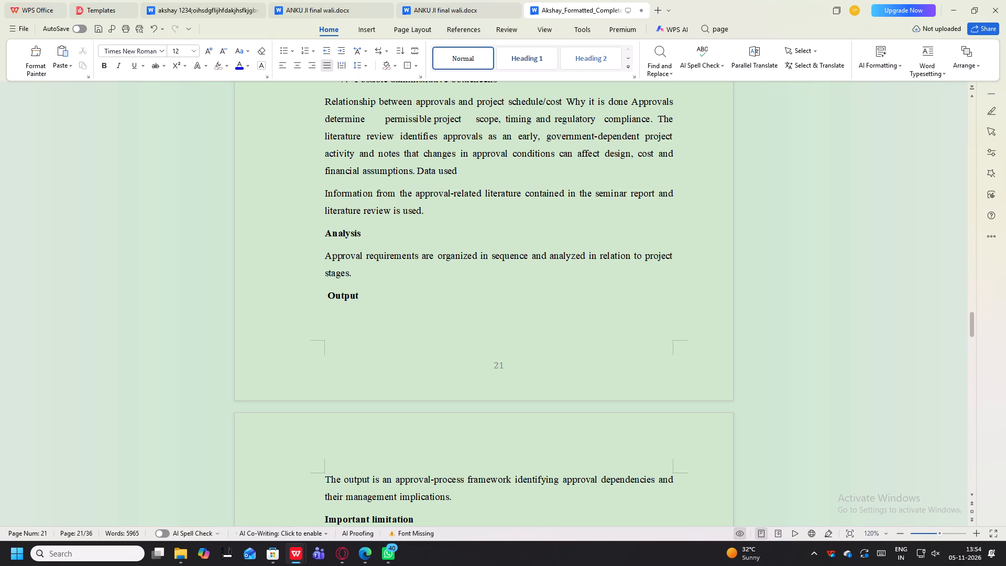
scroll(507, 318, down, 3)
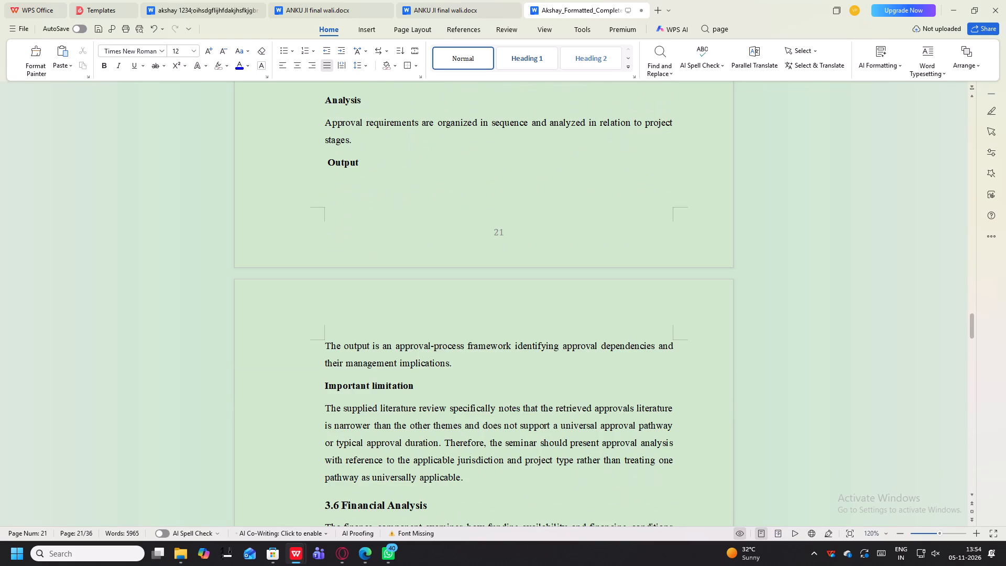
scroll(487, 344, down, 2)
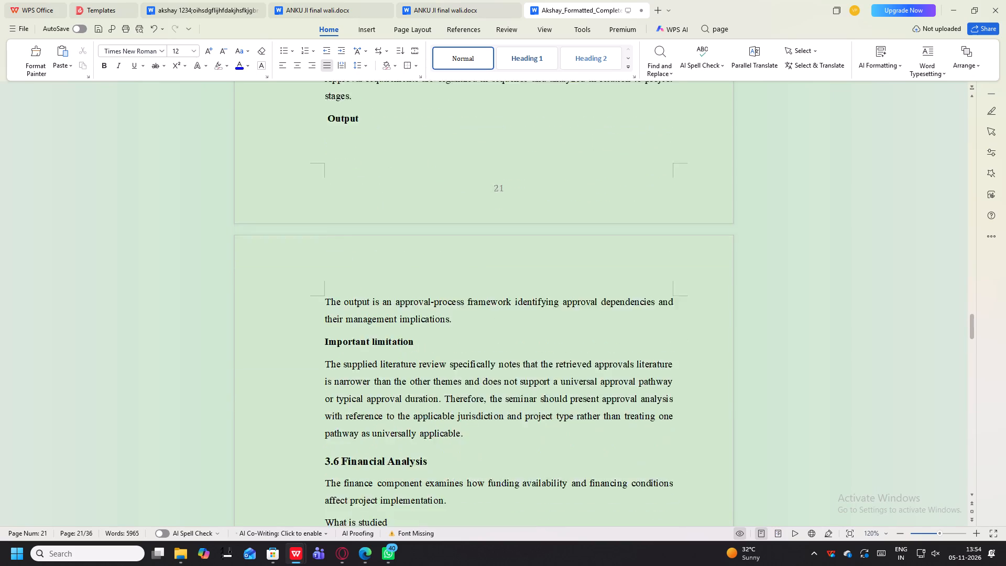
scroll(488, 346, down, 2)
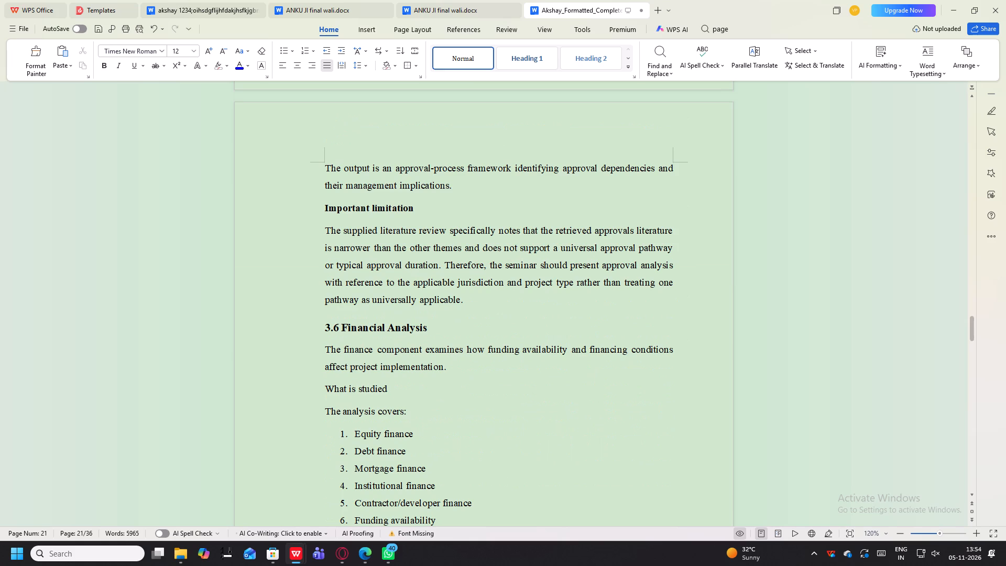
scroll(497, 351, down, 4)
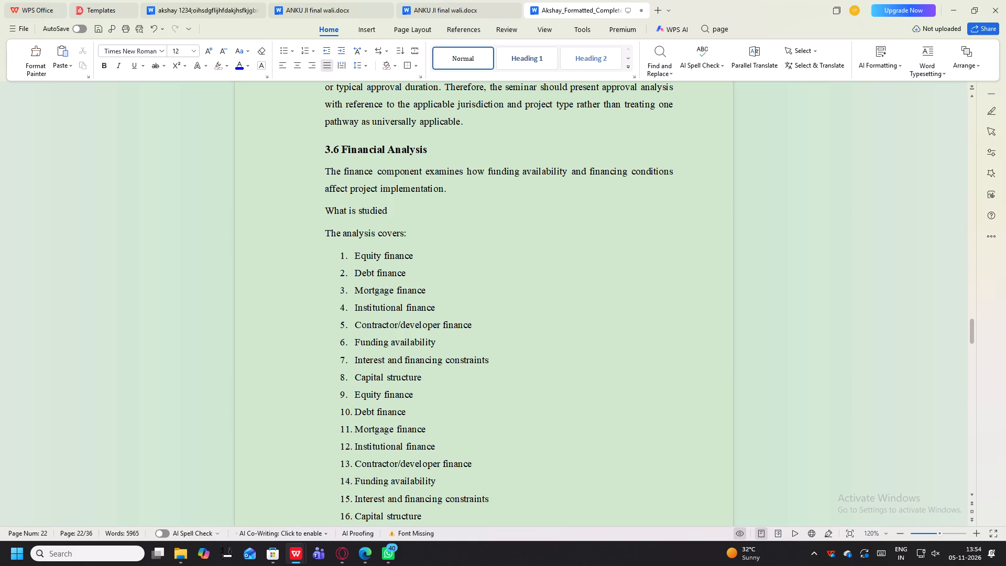
scroll(420, 211, down, 1)
Review the rest of Chapter 3 from the financial analysis to the framework flow in section 3.9.
scroll(420, 211, down, 12)
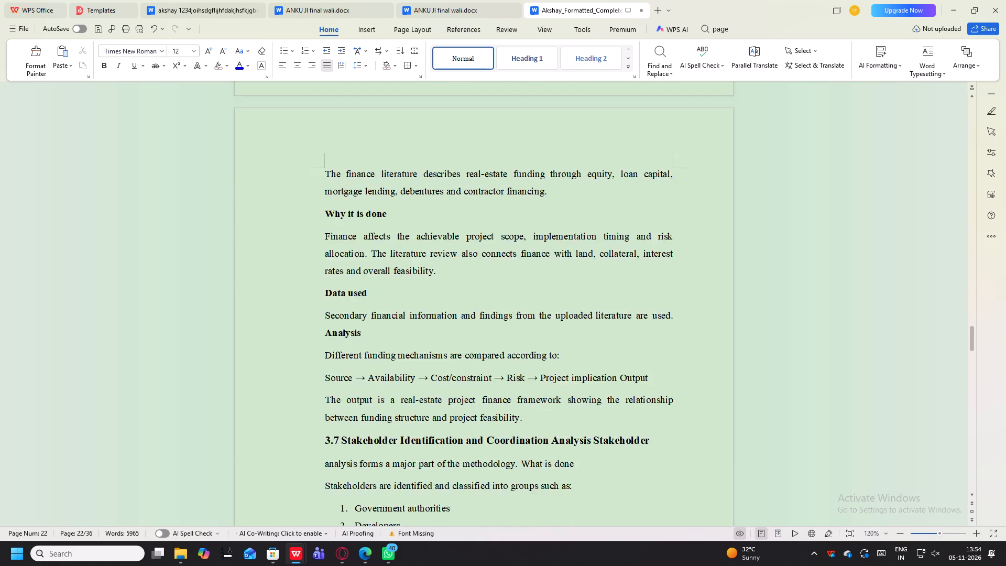
scroll(419, 211, down, 2)
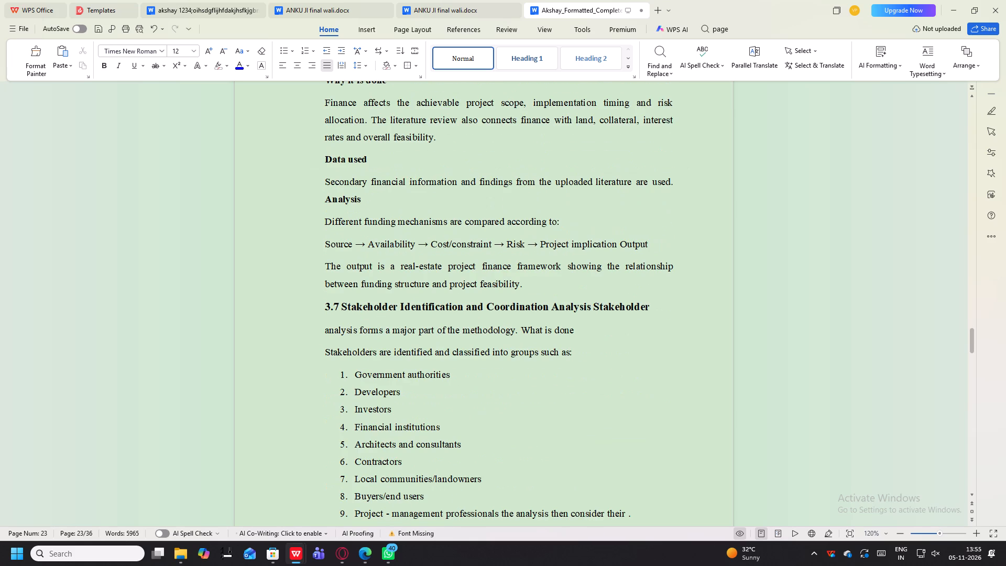
scroll(512, 345, down, 17)
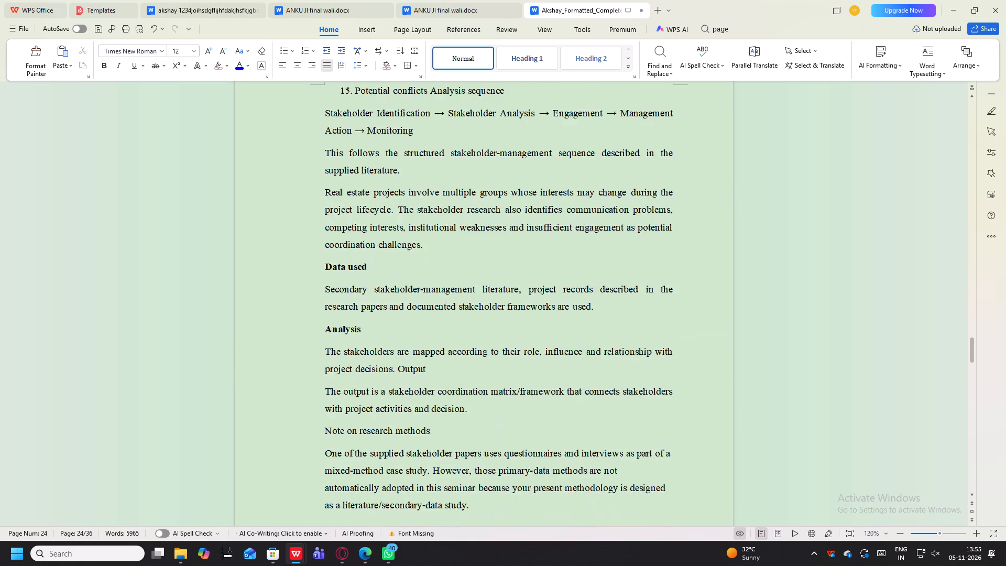
scroll(512, 345, down, 15)
scroll(512, 345, down, 7)
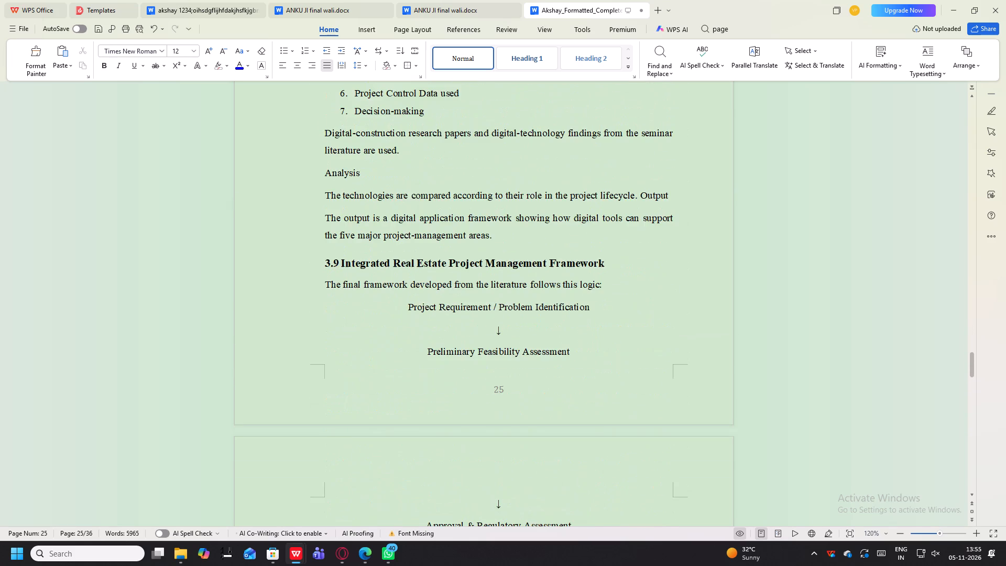
scroll(513, 345, down, 9)
scroll(513, 346, up, 12)
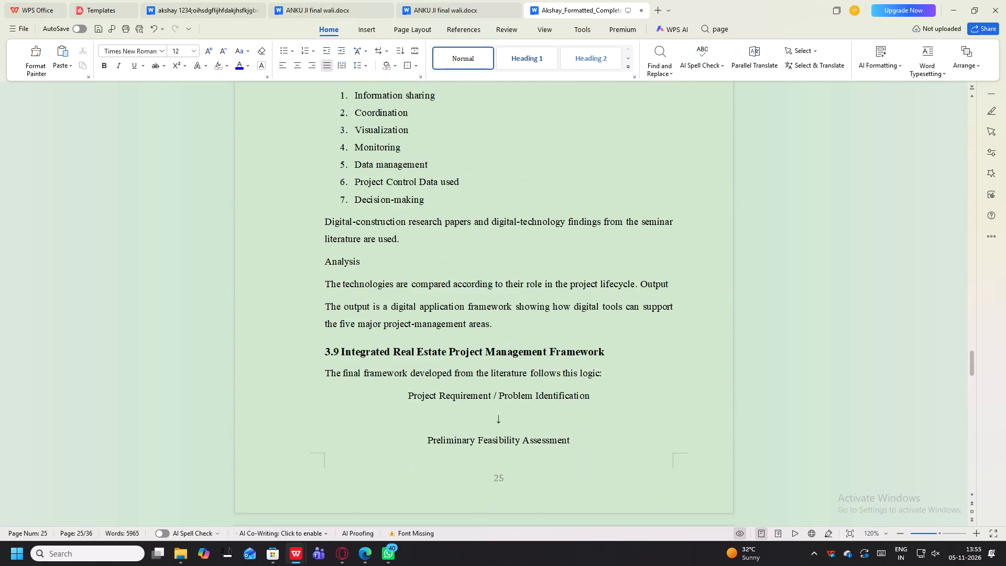
scroll(494, 352, down, 3)
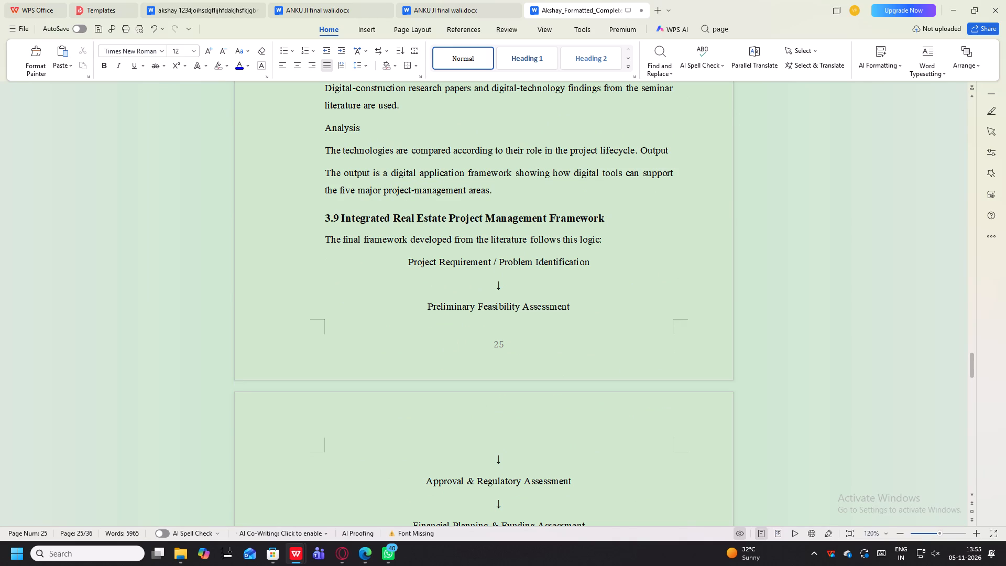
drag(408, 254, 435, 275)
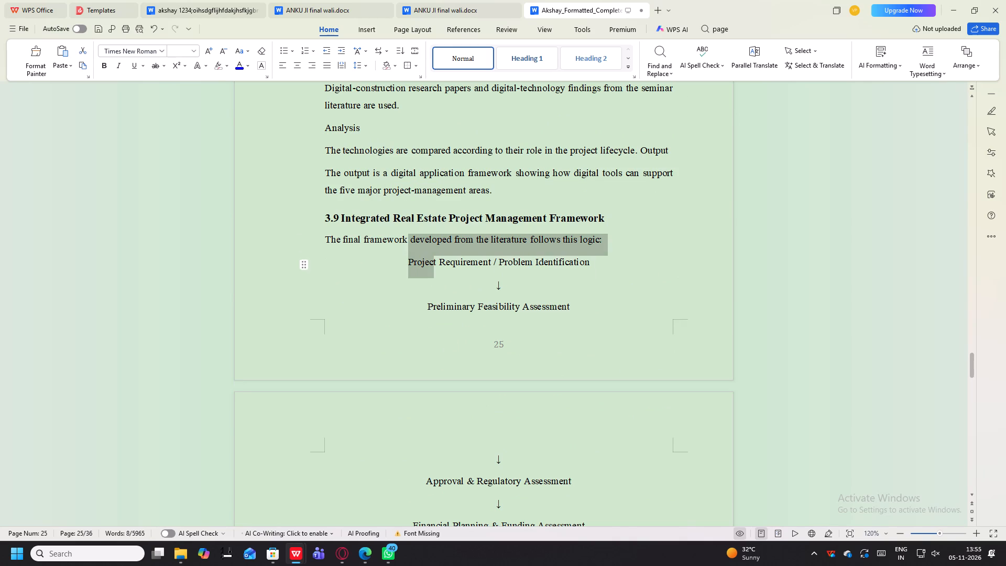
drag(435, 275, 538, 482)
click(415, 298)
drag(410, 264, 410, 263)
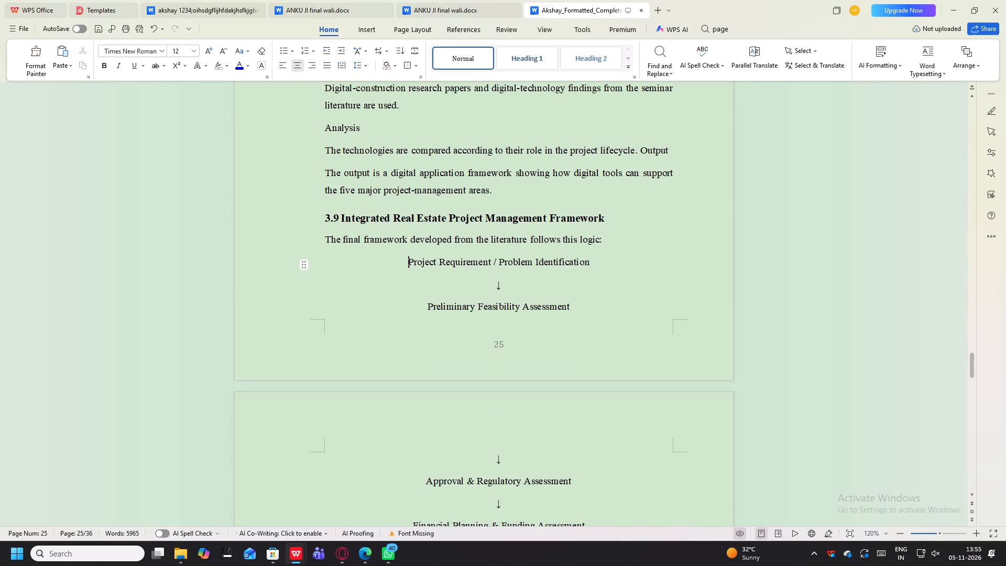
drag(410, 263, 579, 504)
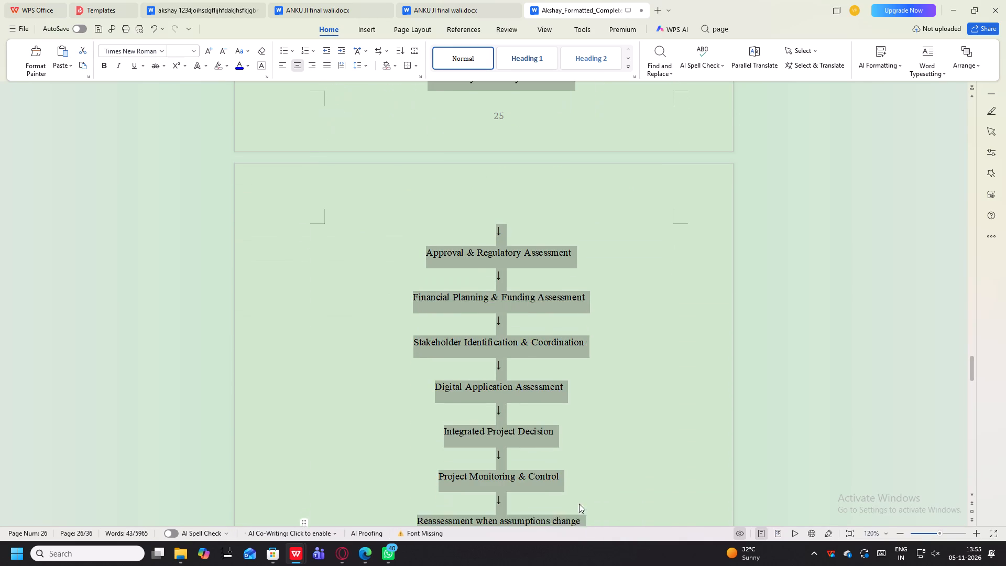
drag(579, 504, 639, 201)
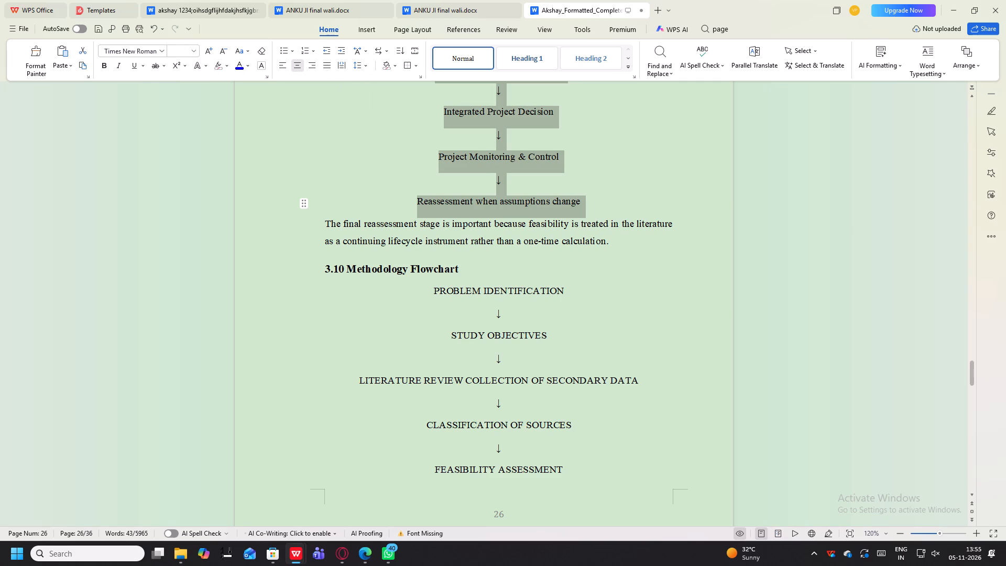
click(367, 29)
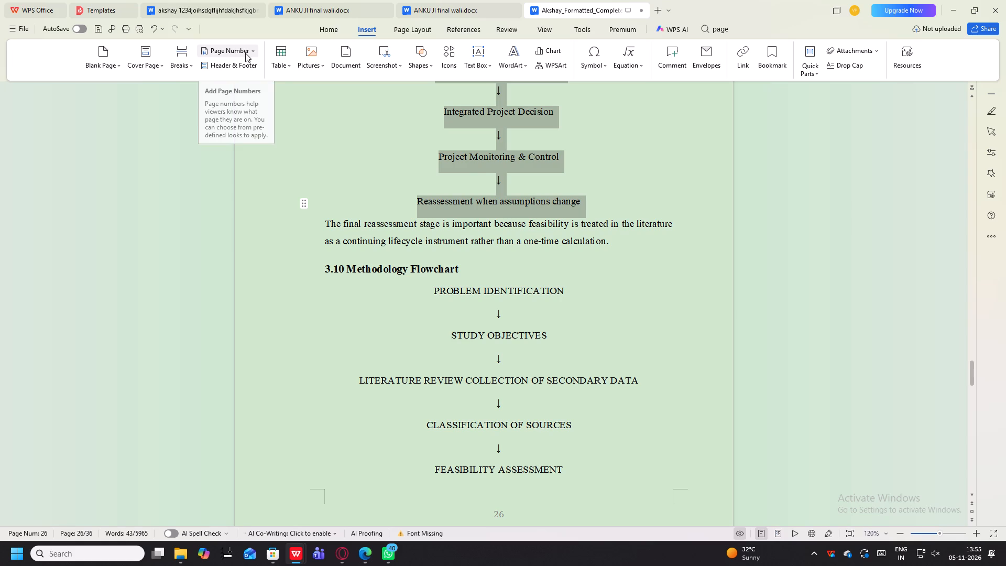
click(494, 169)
Select the line "Project Requirement / Problem Identification" in section 3.9 and open its paragraph options.
scroll(503, 170, up, 5)
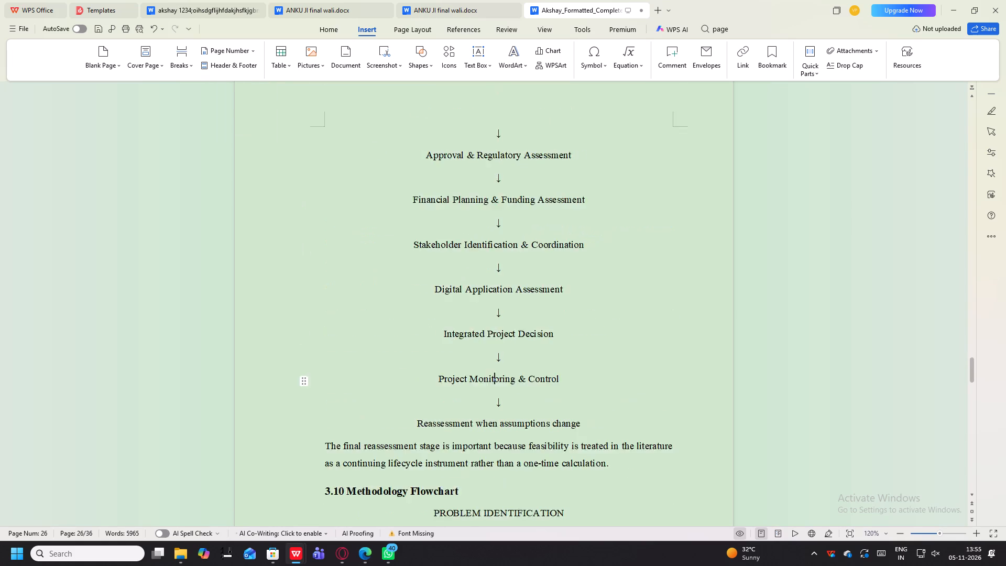
scroll(503, 170, up, 6)
drag(404, 206, 654, 212)
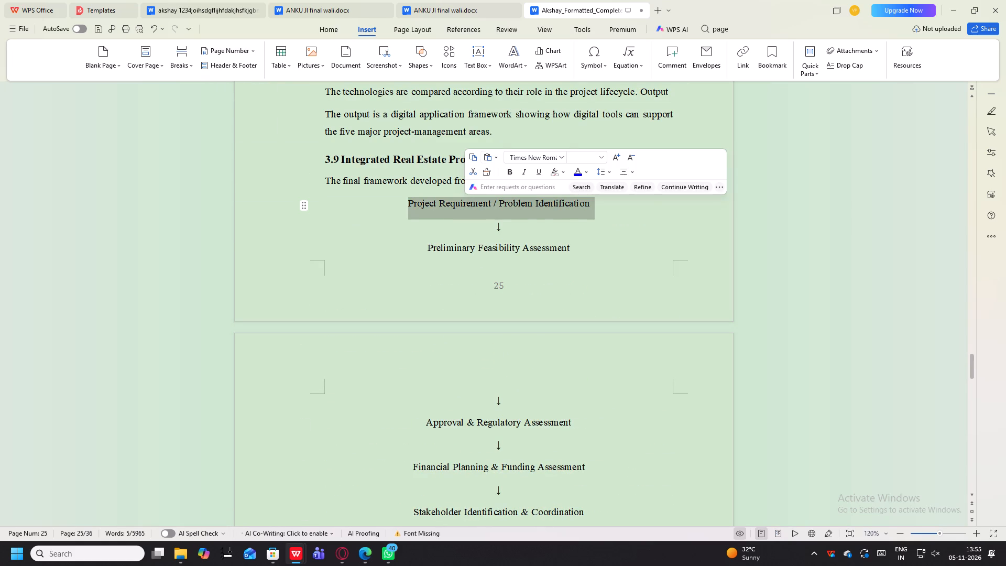
click(303, 203)
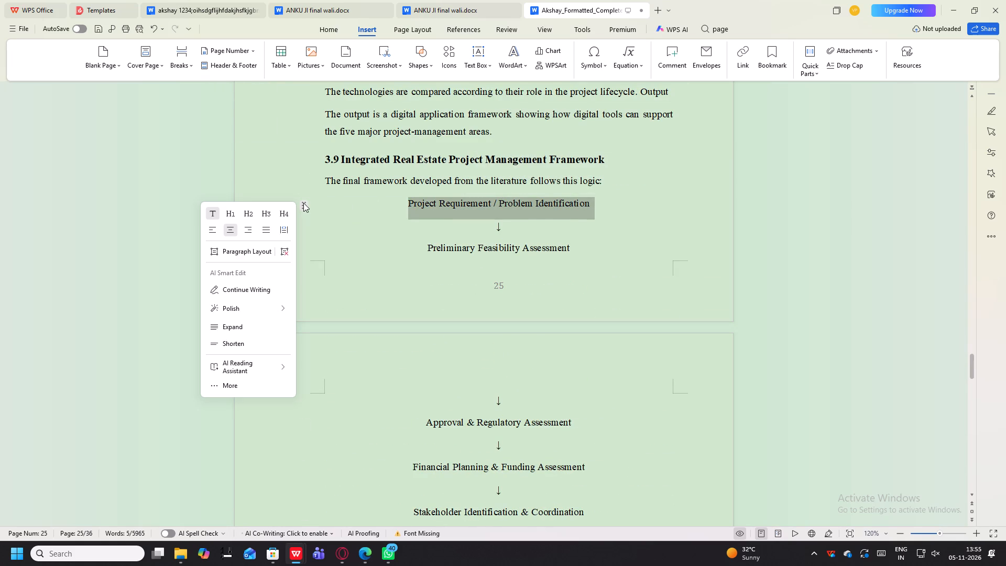
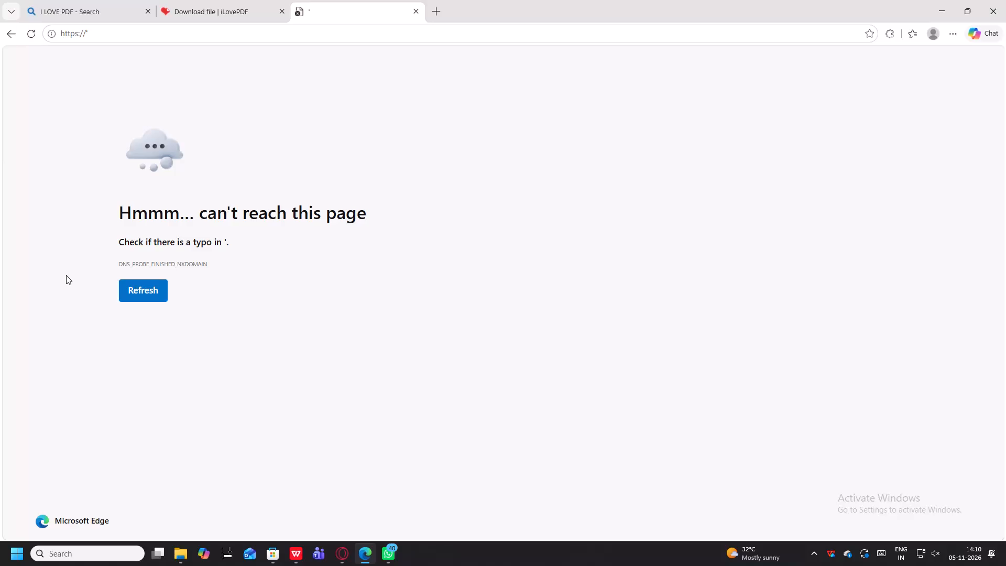
Switch from the browser to the "ANKU JI final wali.docx" report in WPS Office.
scroll(707, 170, up, 4)
drag(938, 151, 663, 140)
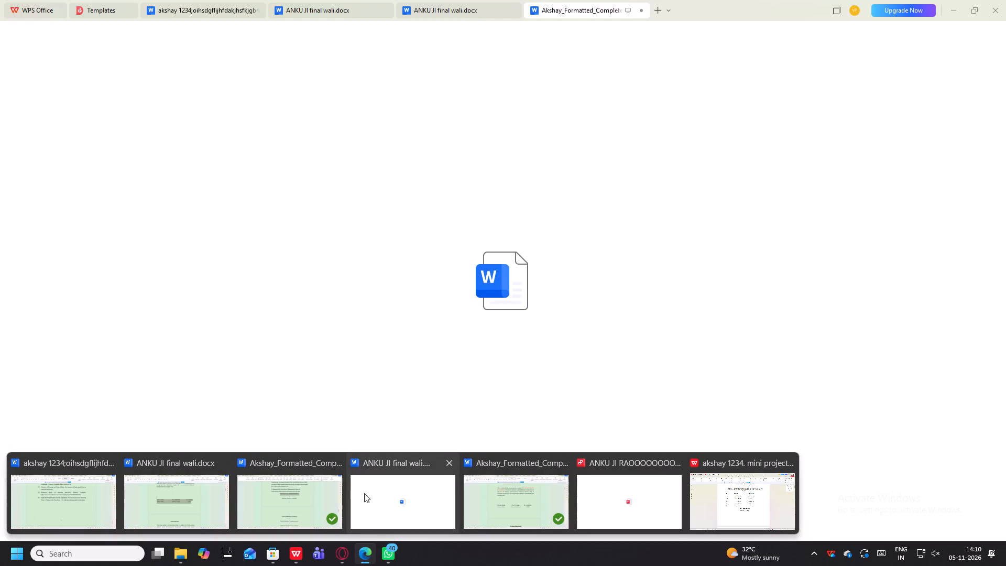
click(943, 4)
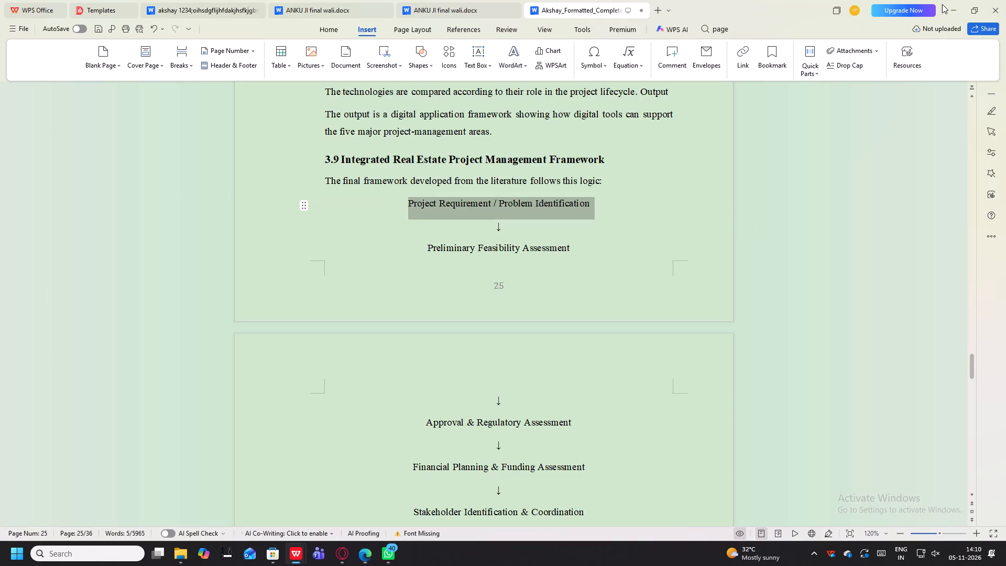
drag(391, 0, 423, 0)
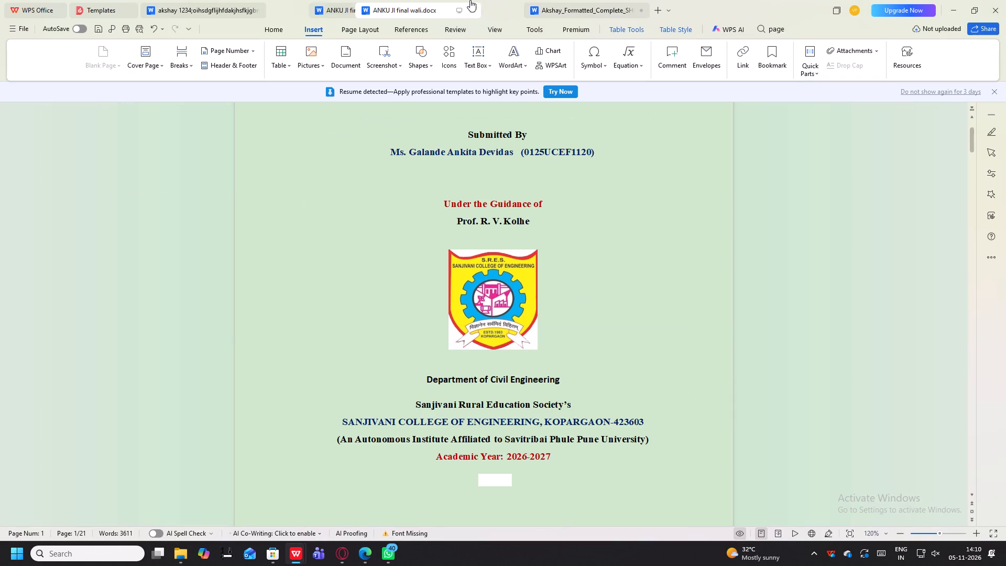
click(460, 5)
Look through the infrastructure modeling report from the cover page to the workflow figure in Chapter 3, Materials and Methodology.
scroll(617, 278, down, 2)
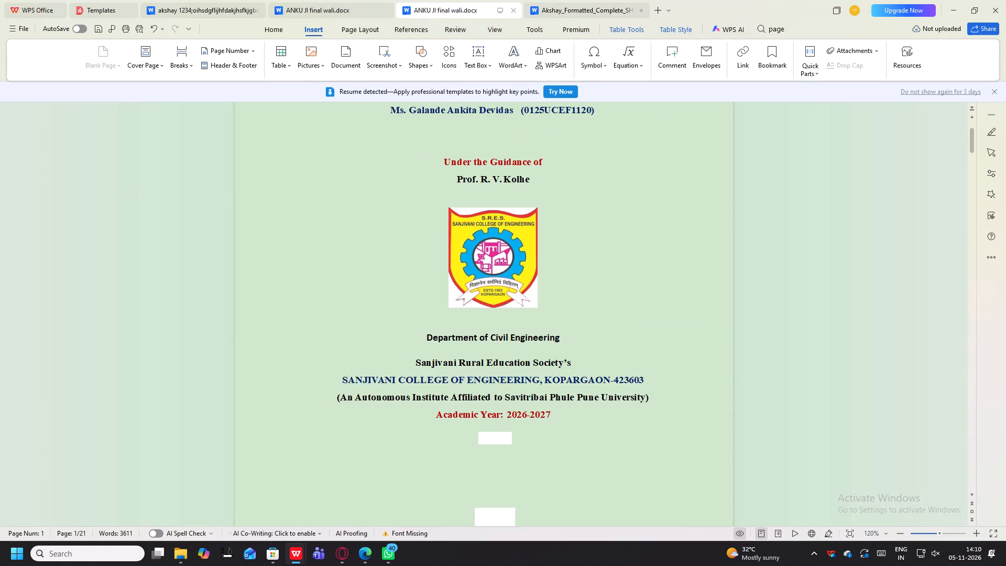
scroll(598, 327, down, 15)
scroll(595, 331, down, 20)
scroll(595, 331, down, 2)
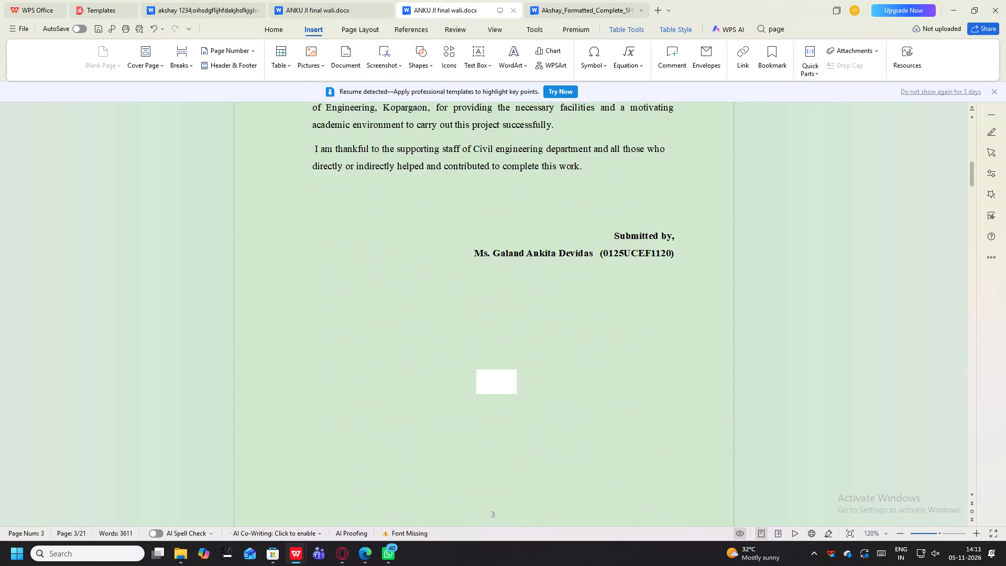
scroll(595, 331, down, 8)
scroll(595, 331, up, 1)
scroll(593, 331, down, 13)
middle_drag(592, 332, 582, 335)
key(minus)
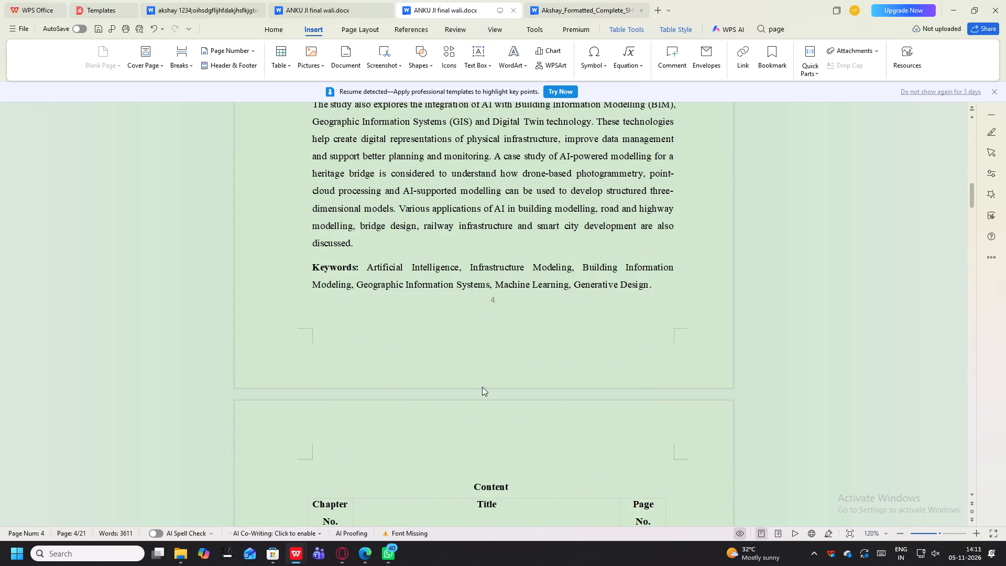
drag(440, 440, 247, 565)
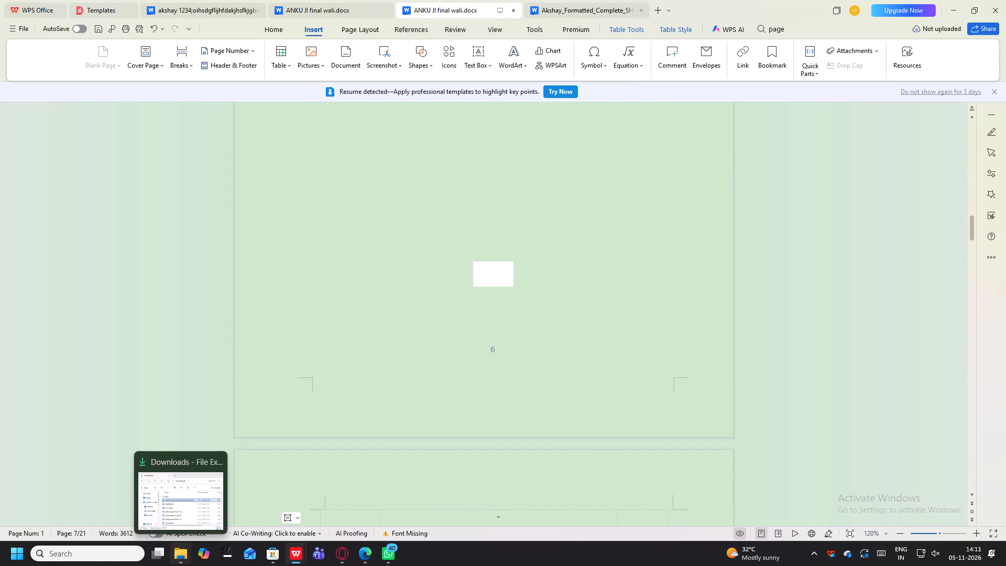
key(Down)
key(Down)
key(Down)
key(Down)
key(Down)
key(Down)
key(Down)
key(Down)
key(Down)
key(Down)
key(Down)
key(Down)
key(Down)
key(Down)
key(Down)
key(Down)
key(Down)
key(Down)
key(Down)
key(Down)
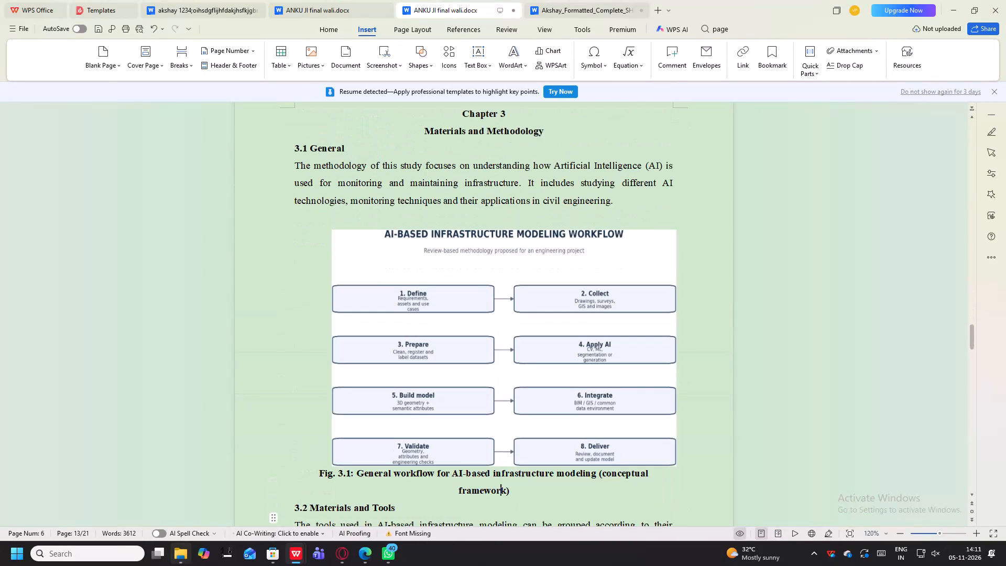
key(Up)
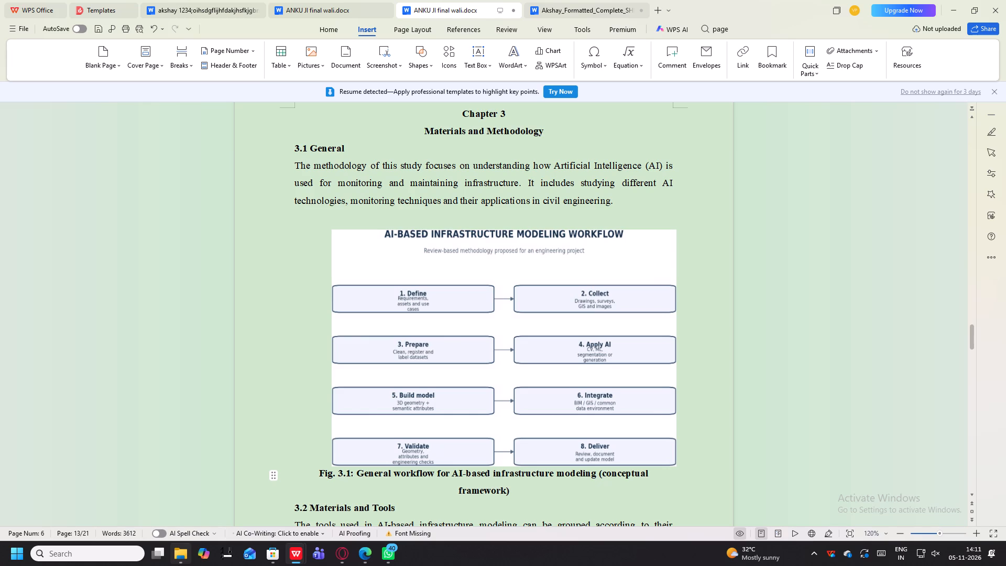
Delete the empty lines between the section 3.2 Materials and Tools paragraph and the technology table.
scroll(364, 486, down, 5)
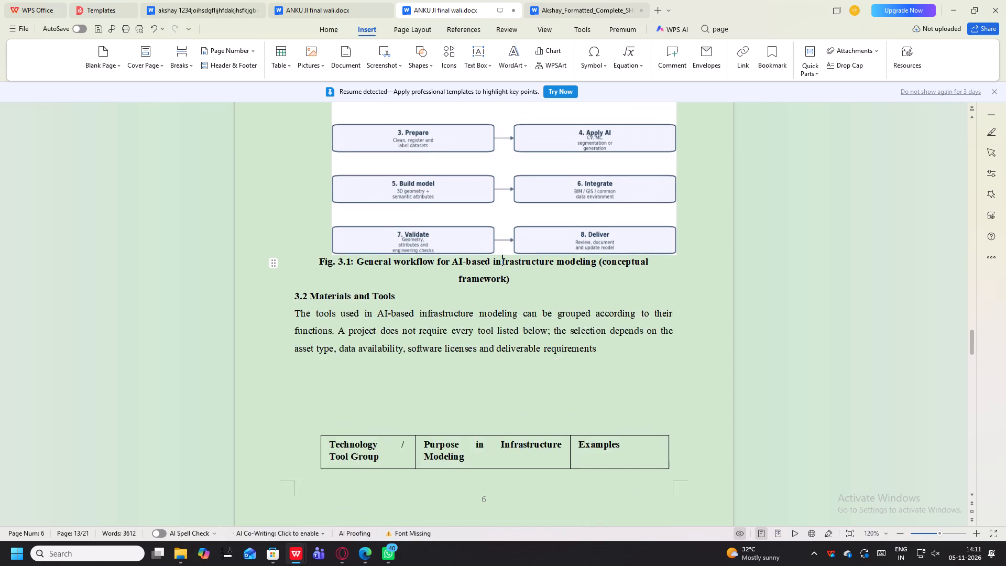
scroll(340, 484, up, 4)
scroll(341, 484, down, 4)
click(399, 384)
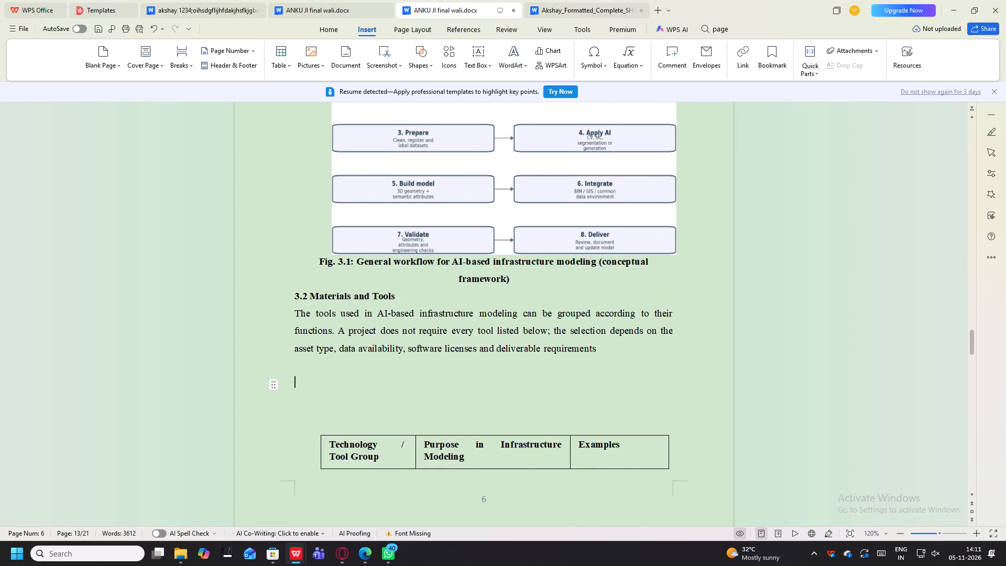
key(BackSpace)
key(BackSpace)
click(356, 384)
key(BackSpace)
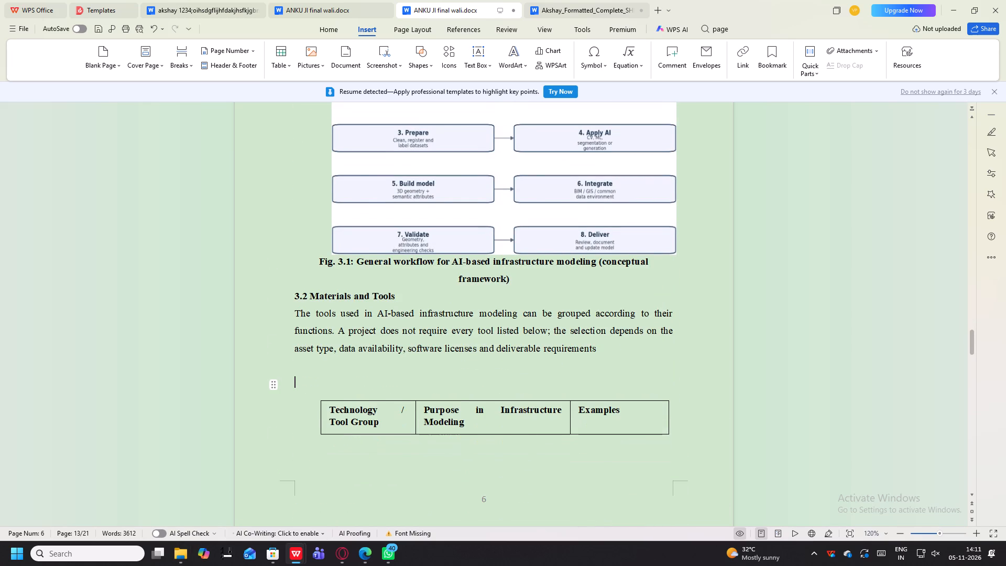
click(330, 367)
key(BackSpace)
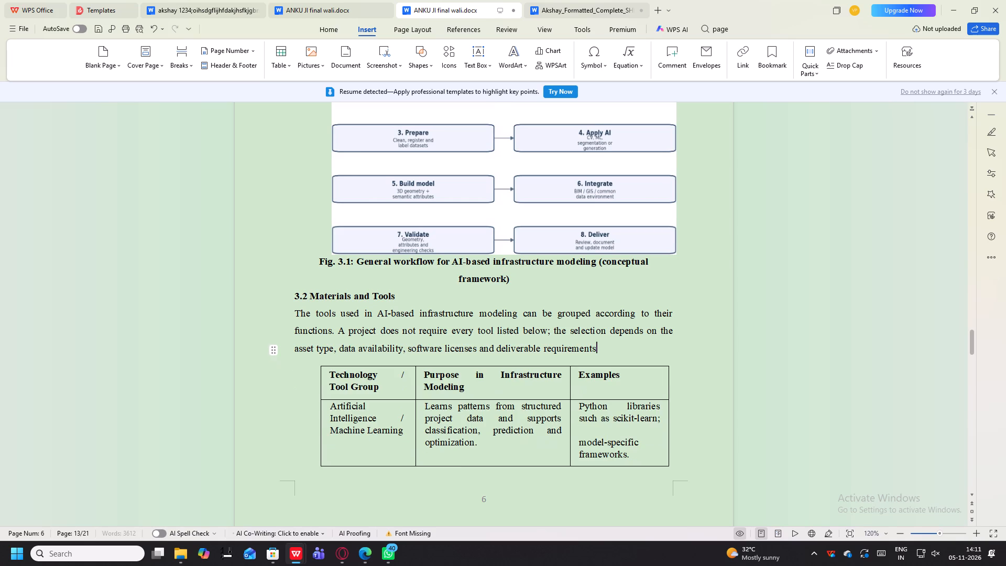
Check the rest of the technology table and the start of Chapter 4, Case Study and Applications.
scroll(438, 419, down, 10)
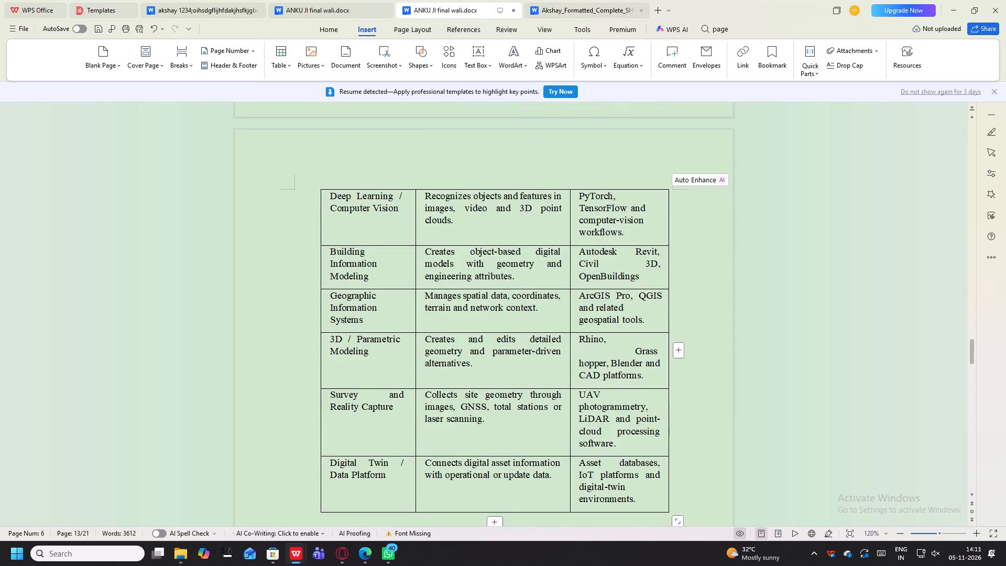
scroll(438, 411, down, 12)
scroll(442, 408, up, 1)
scroll(442, 408, down, 5)
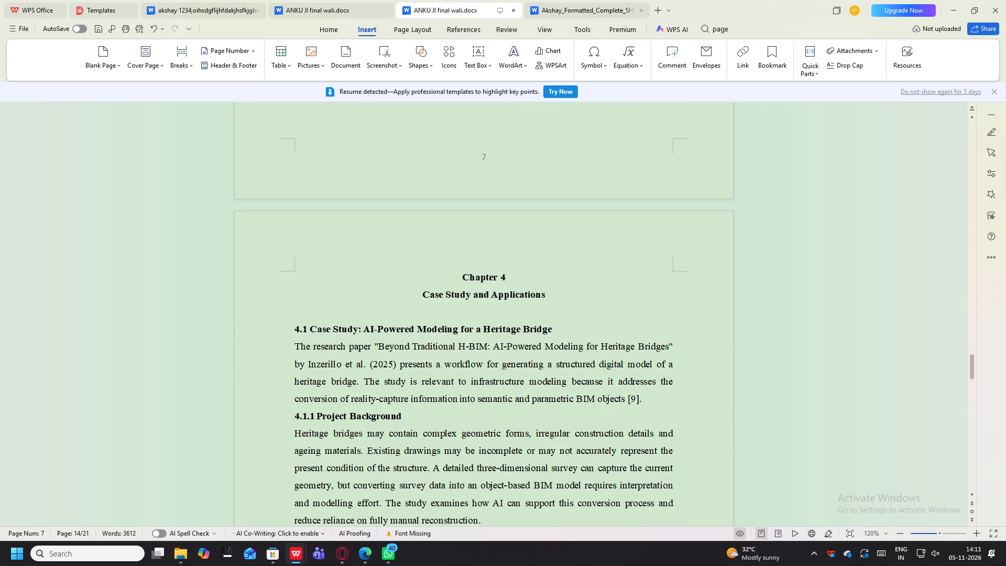
drag(552, 294, 326, 240)
click(322, 154)
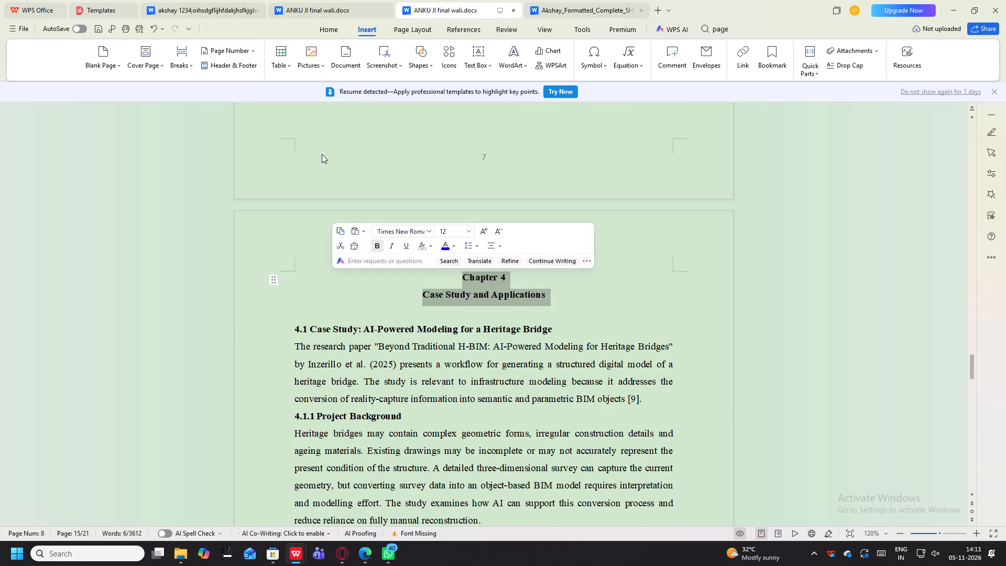
Save the edited report under its existing name.
click(17, 27)
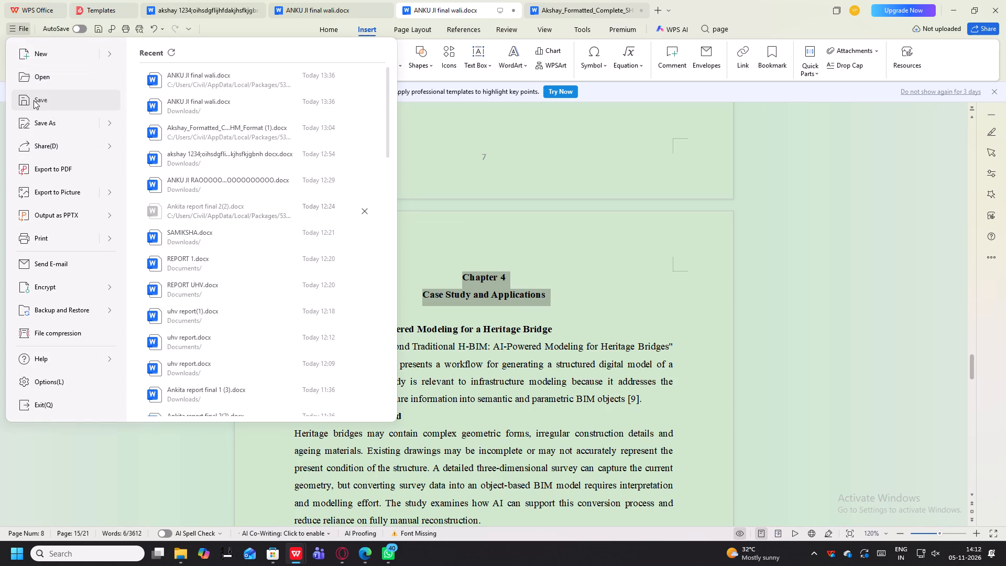
click(34, 100)
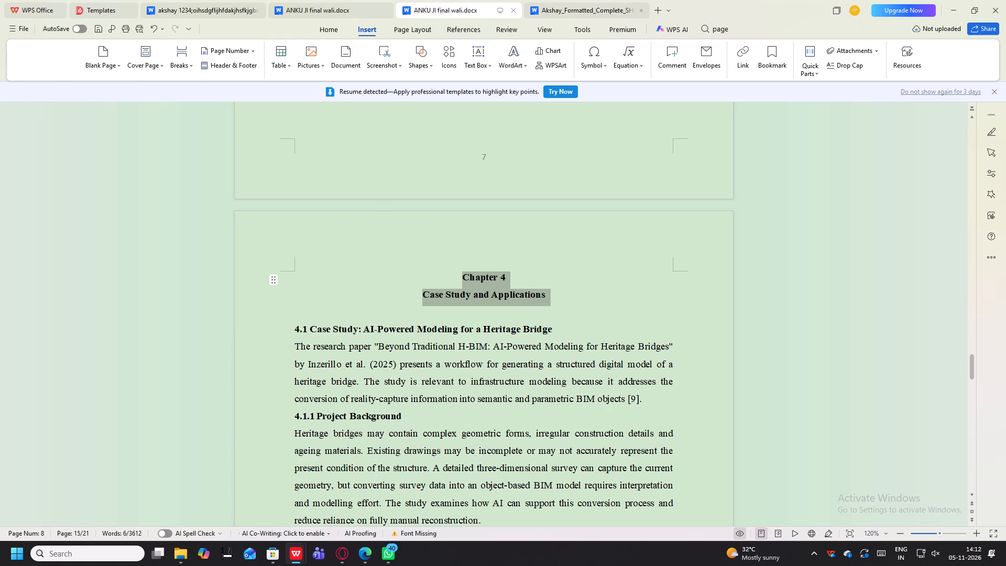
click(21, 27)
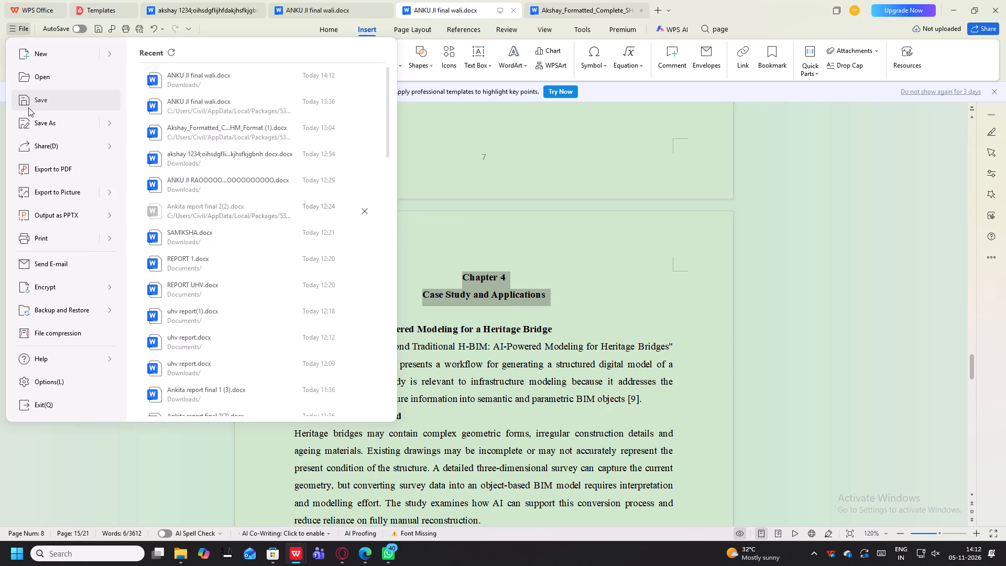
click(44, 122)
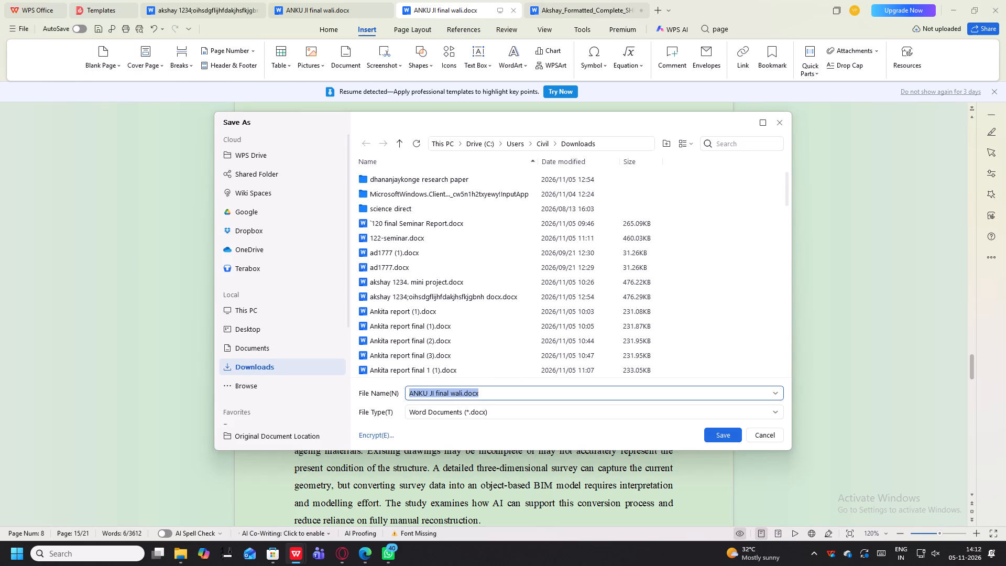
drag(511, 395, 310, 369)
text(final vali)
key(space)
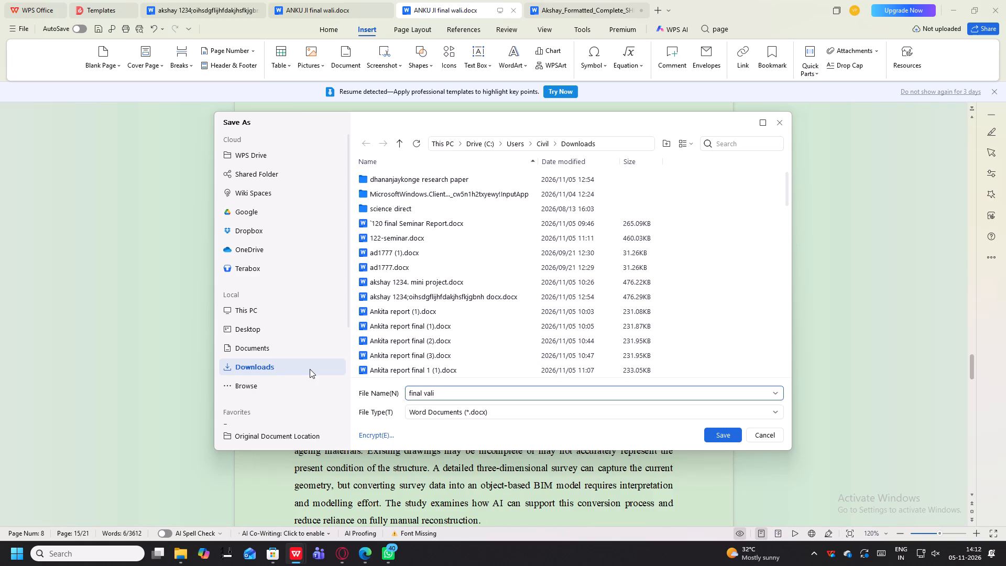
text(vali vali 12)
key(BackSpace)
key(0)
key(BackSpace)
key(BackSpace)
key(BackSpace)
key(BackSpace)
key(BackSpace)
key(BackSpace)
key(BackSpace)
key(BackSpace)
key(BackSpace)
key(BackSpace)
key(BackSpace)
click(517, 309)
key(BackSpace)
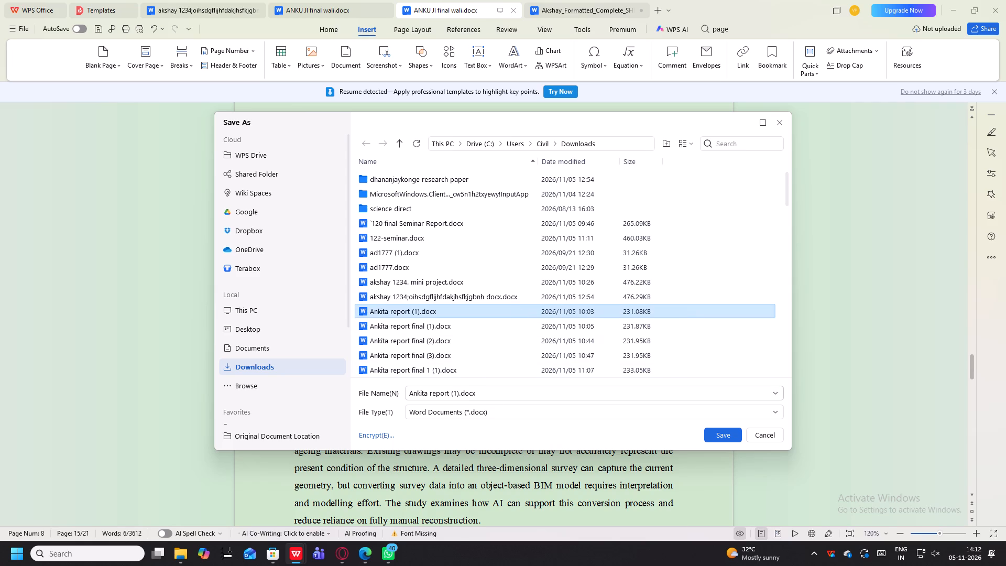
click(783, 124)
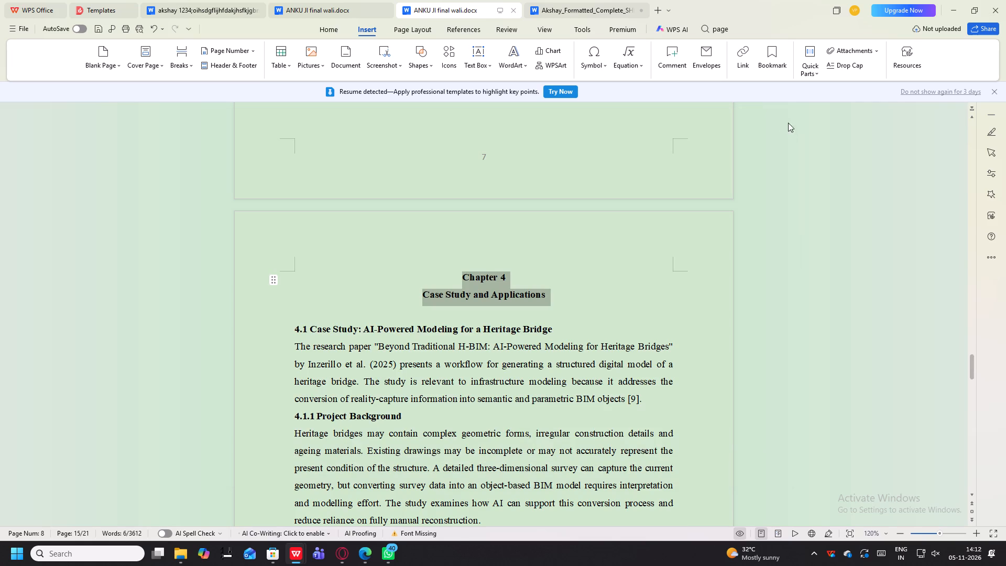
Save the report again and clear the selection of the Chapter 4 heading.
click(17, 28)
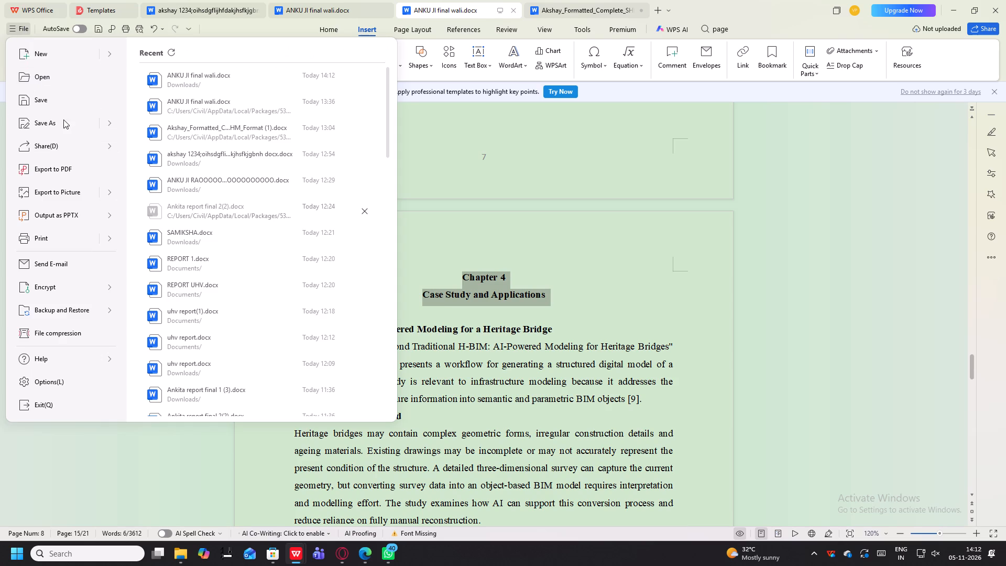
click(67, 103)
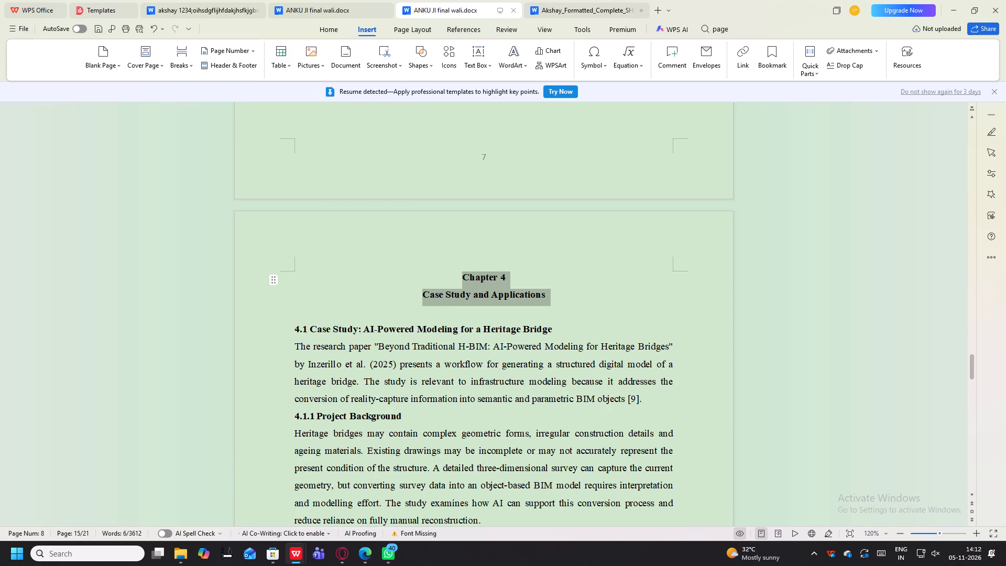
click(399, 278)
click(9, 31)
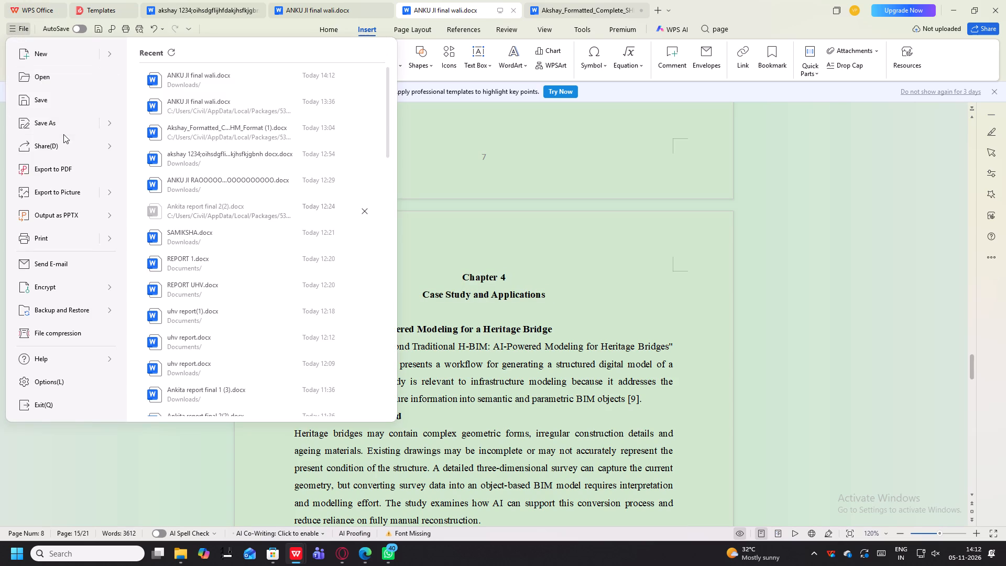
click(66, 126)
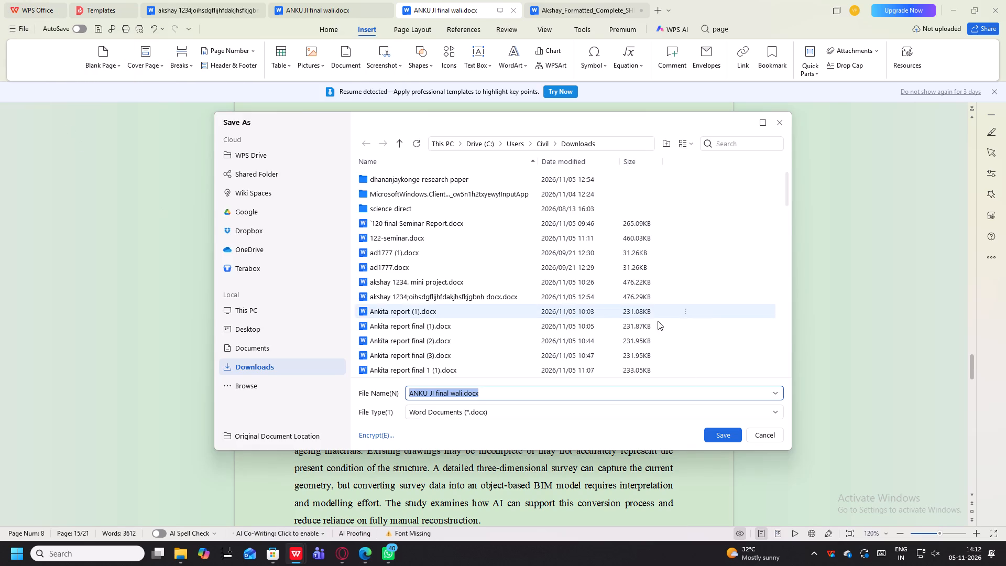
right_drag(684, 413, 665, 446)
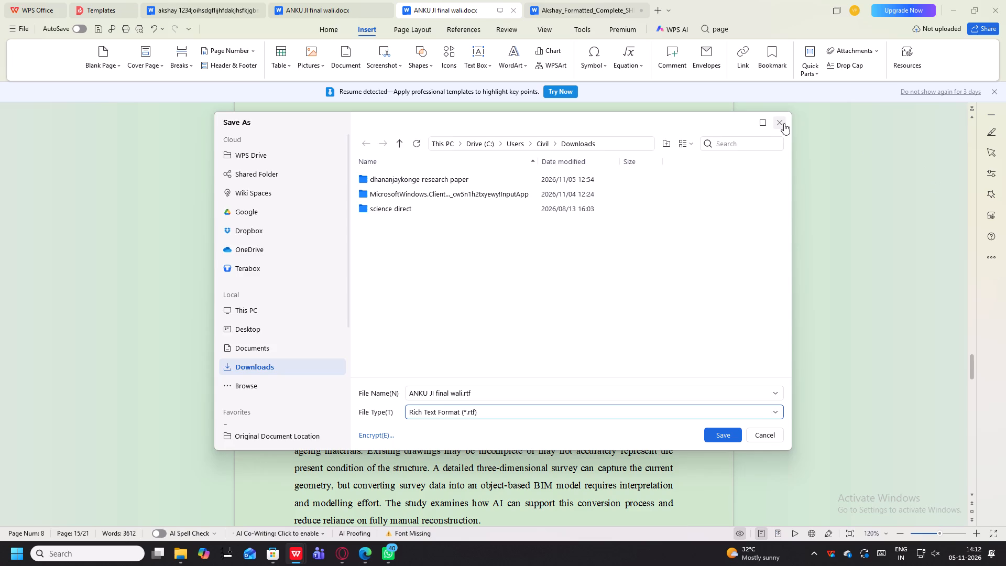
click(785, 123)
Save a copy of the report as a Word document named "final 120" in the Downloads folder.
click(6, 29)
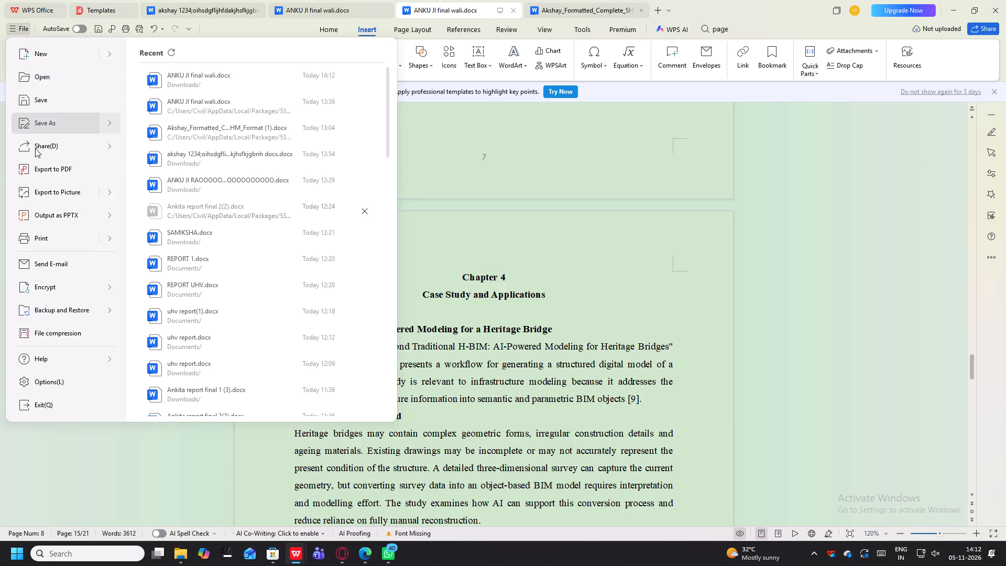
click(38, 124)
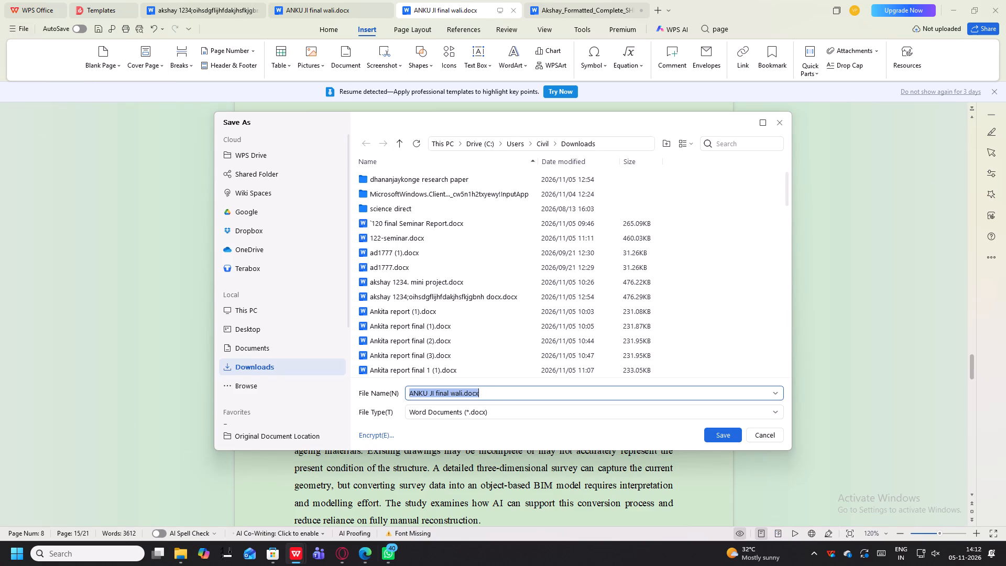
drag(541, 395, 327, 379)
text(final 120)
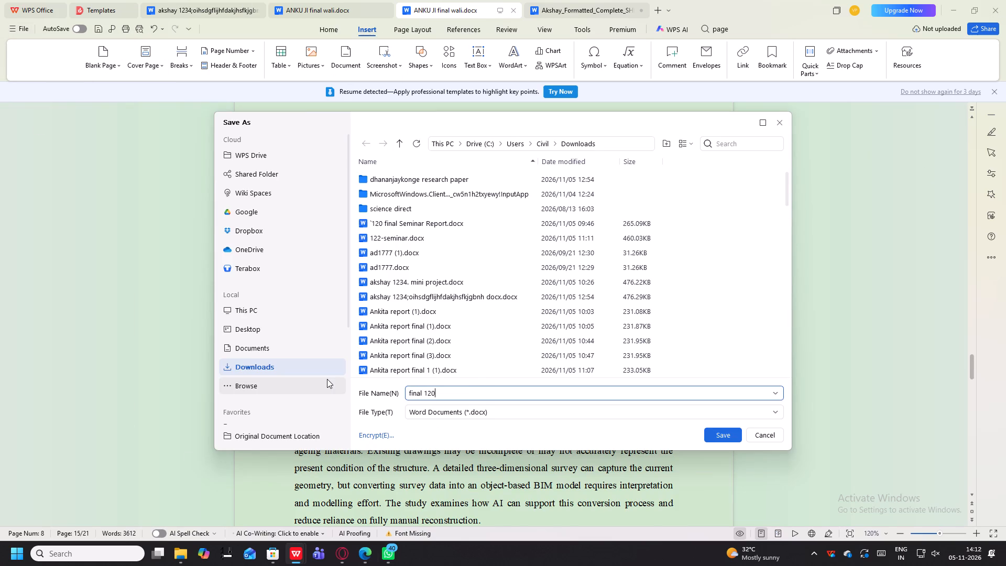
click(728, 437)
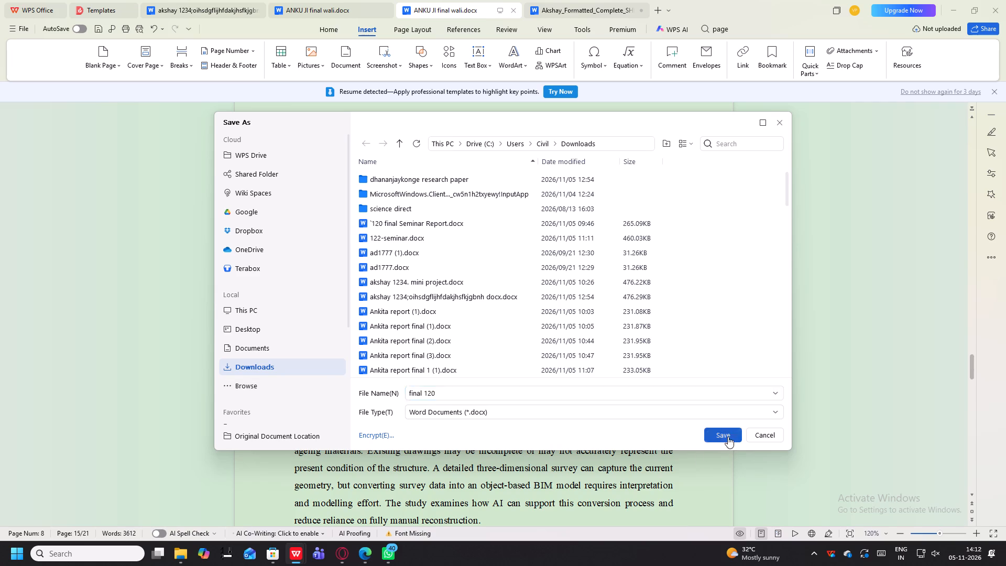
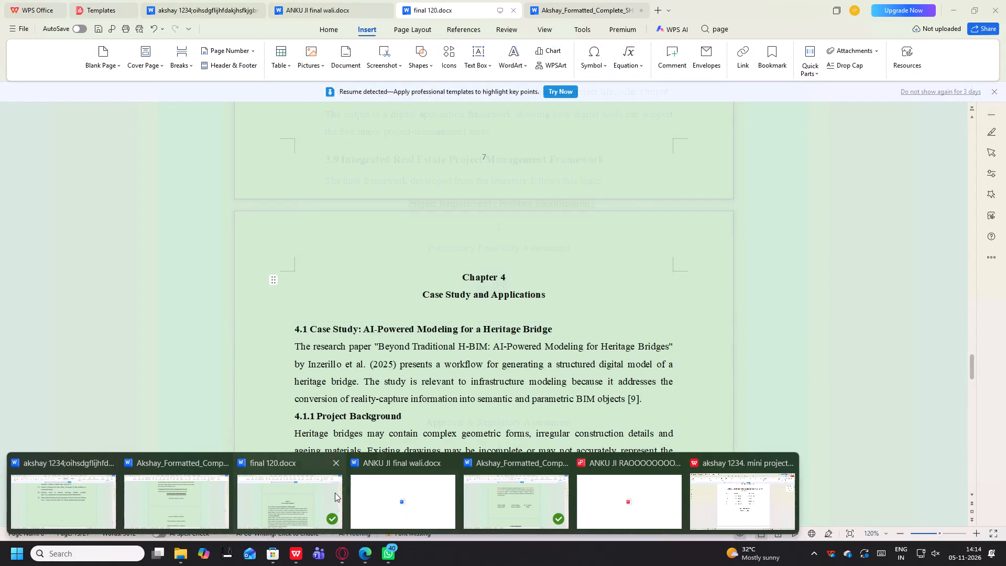
Switch to the Real Estate Project Management seminar report and examine its cover, certificate and acknowledgement pages.
click(505, 491)
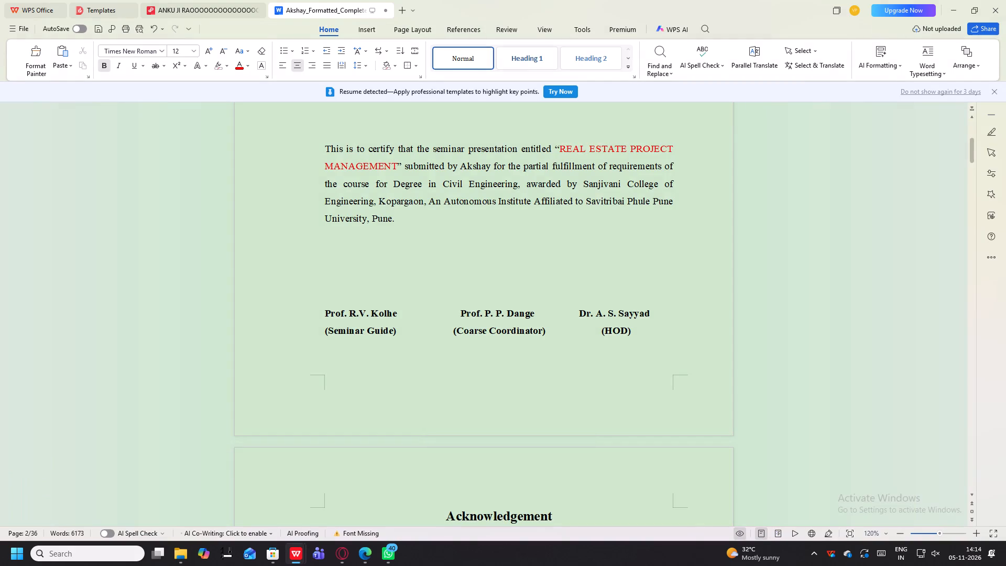
scroll(508, 358, down, 4)
scroll(485, 351, up, 16)
scroll(485, 351, up, 12)
scroll(465, 357, down, 1)
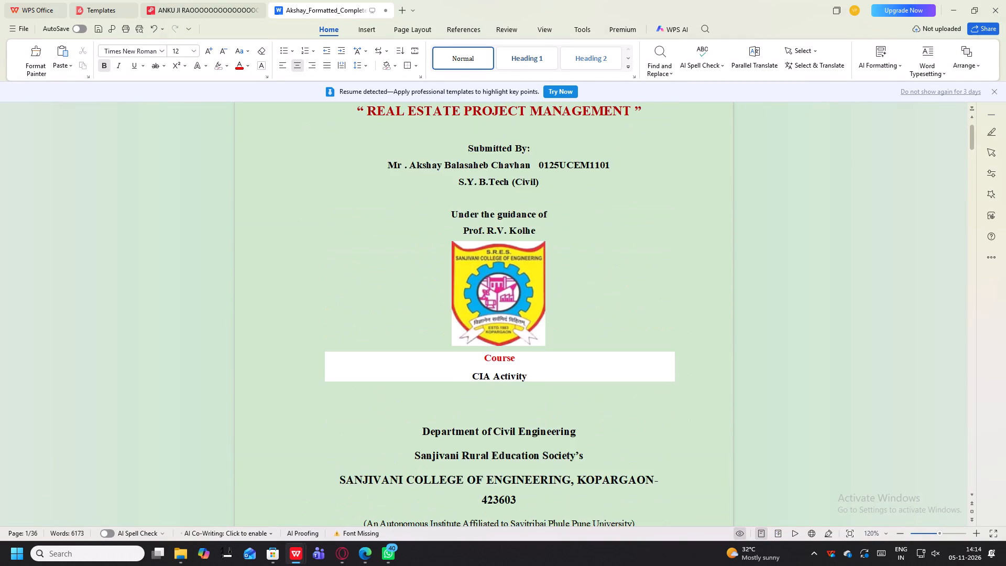
scroll(465, 357, up, 10)
scroll(465, 357, down, 18)
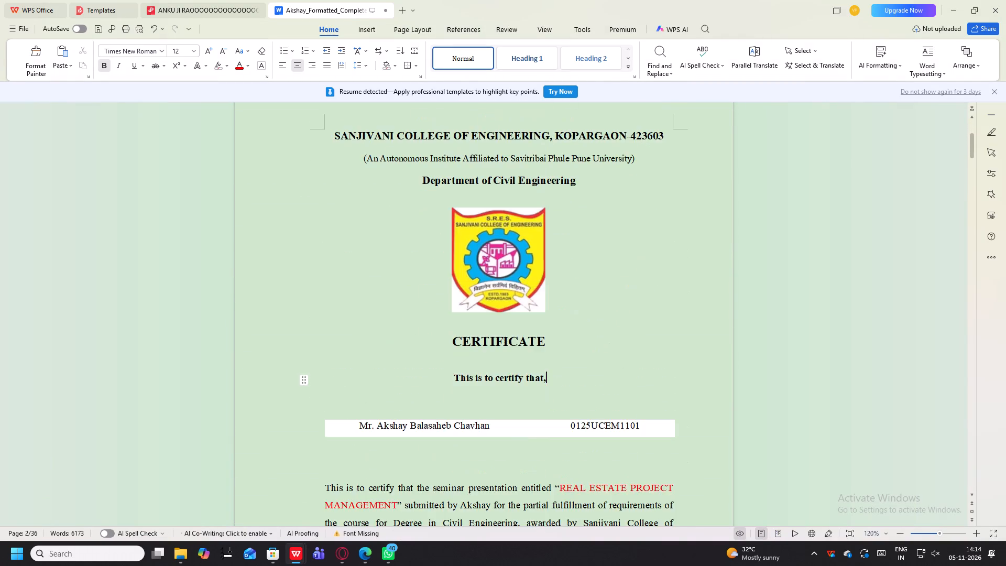
scroll(472, 355, down, 6)
scroll(472, 355, down, 19)
scroll(476, 354, up, 5)
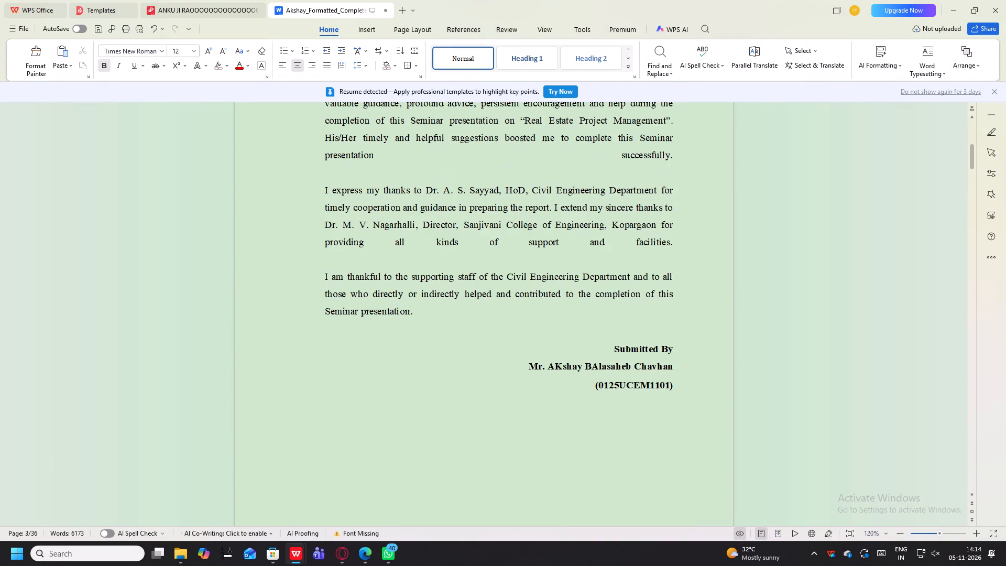
Close the Real Estate Project Management report without saving its changes.
click(387, 9)
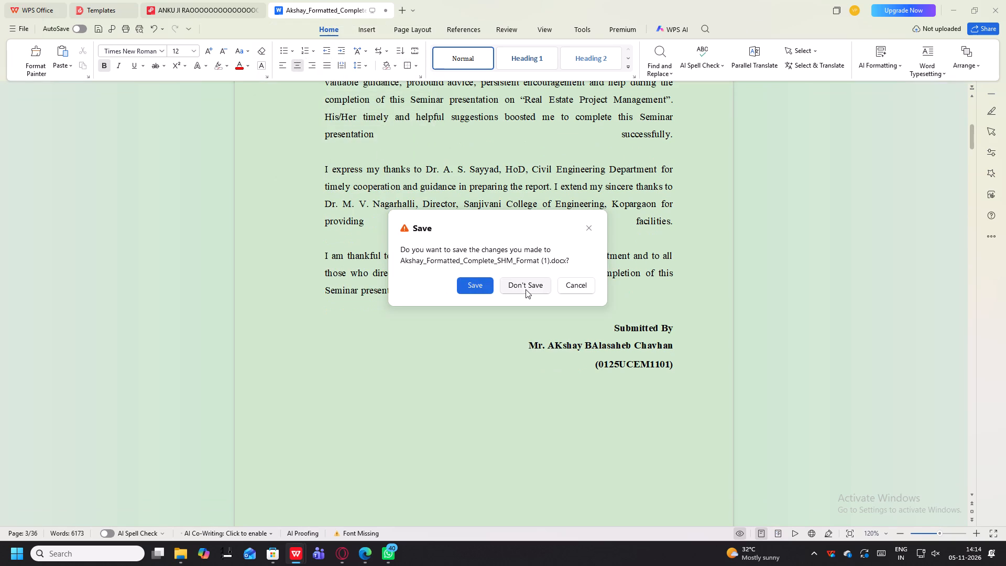
click(526, 289)
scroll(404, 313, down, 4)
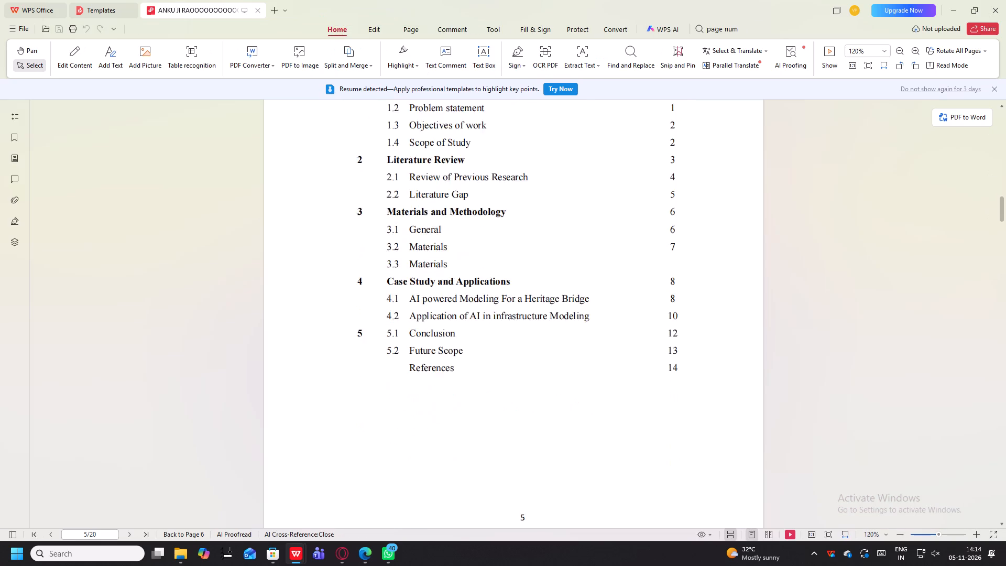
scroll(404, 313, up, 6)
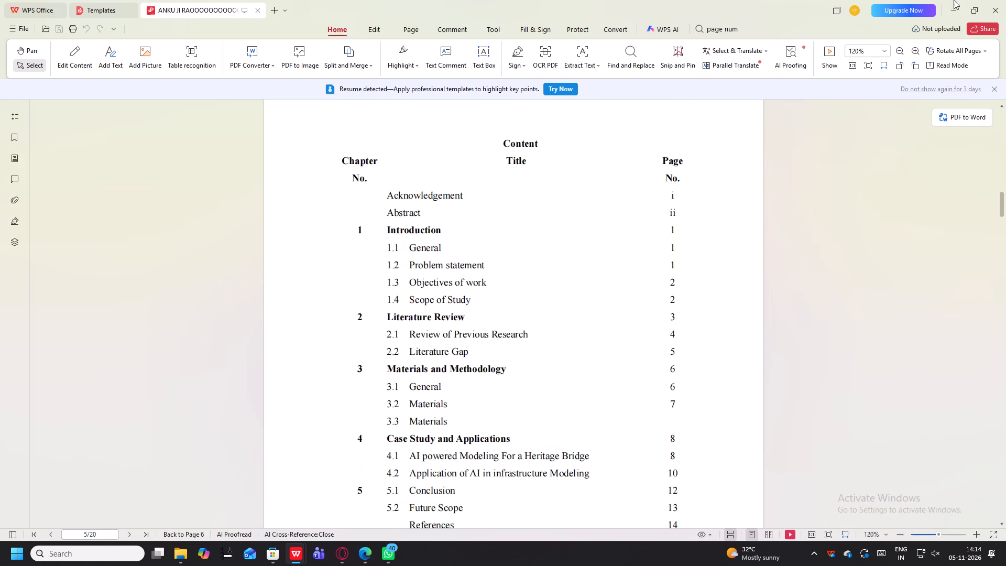
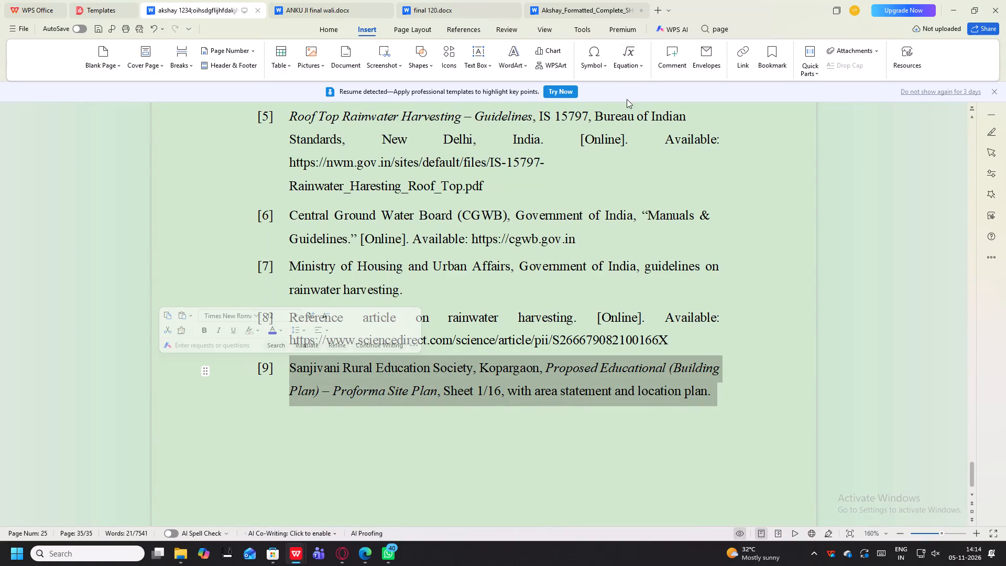
Change the line spacing of reference [9], the proposed educational building site plan entry, in the rainwater harvesting report.
drag(337, 32, 332, 32)
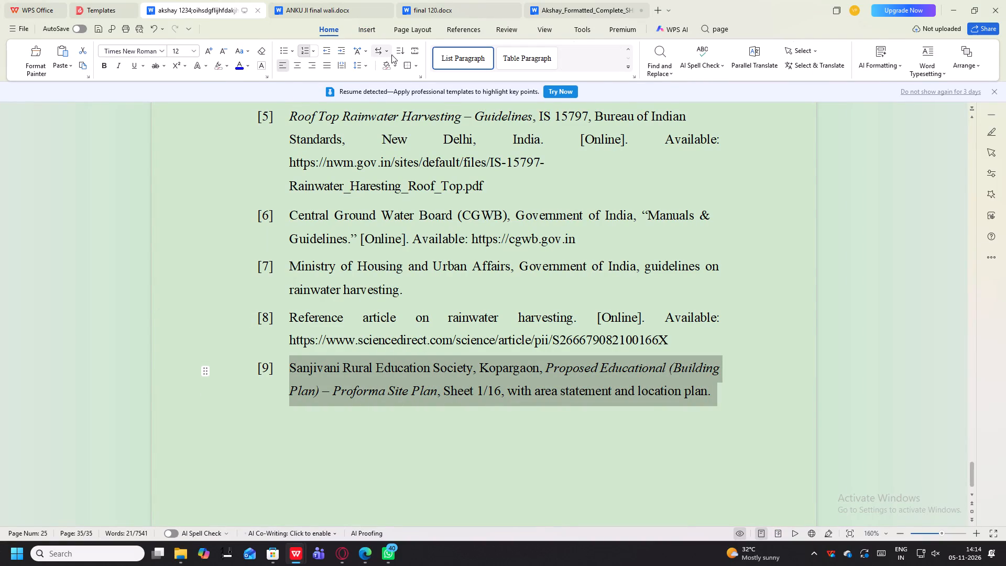
click(314, 49)
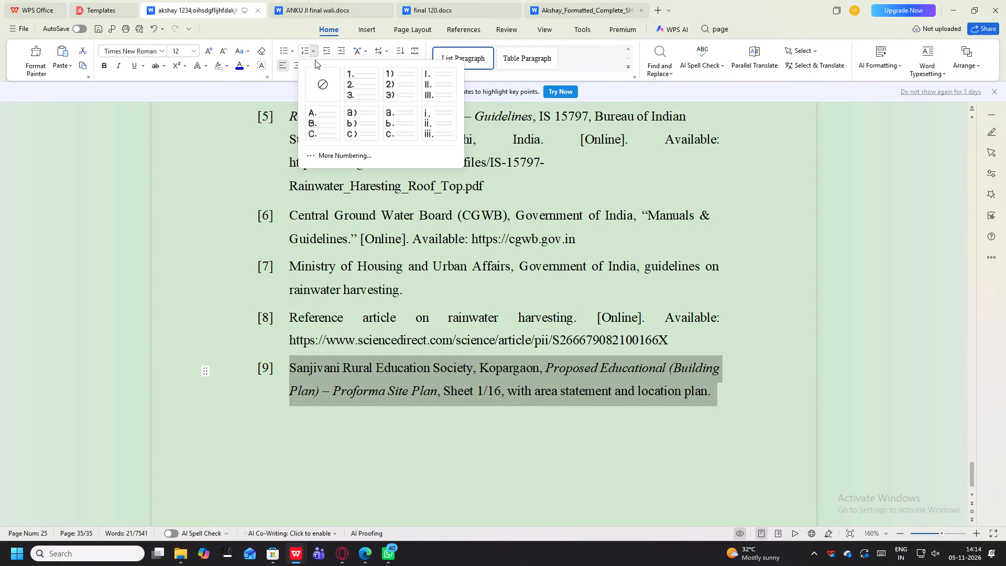
click(319, 50)
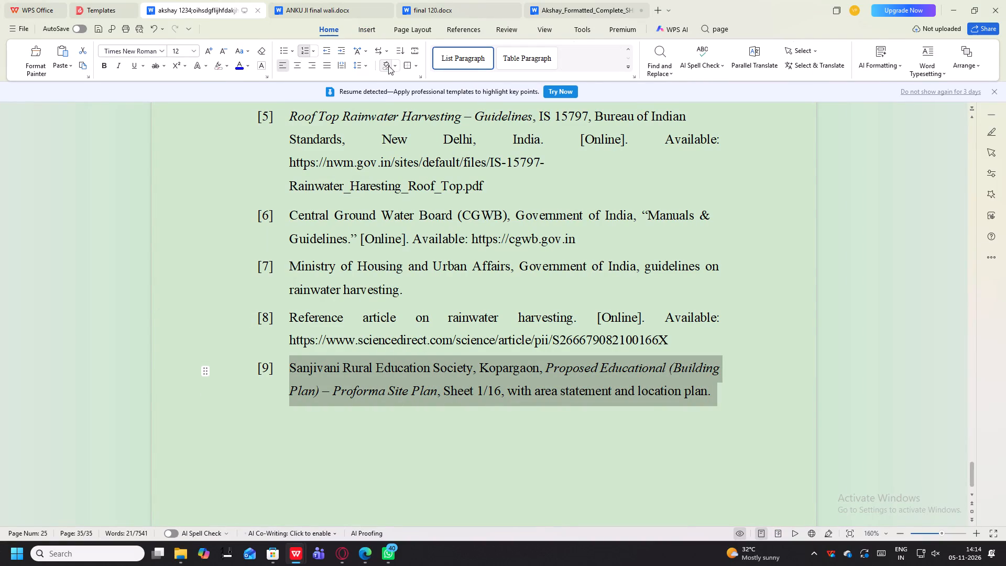
click(365, 69)
click(366, 103)
Examine the rainwater harvesting report's front pages, from the cover and certificate through the declaration, acknowledgement and abstract.
scroll(502, 244, up, 3)
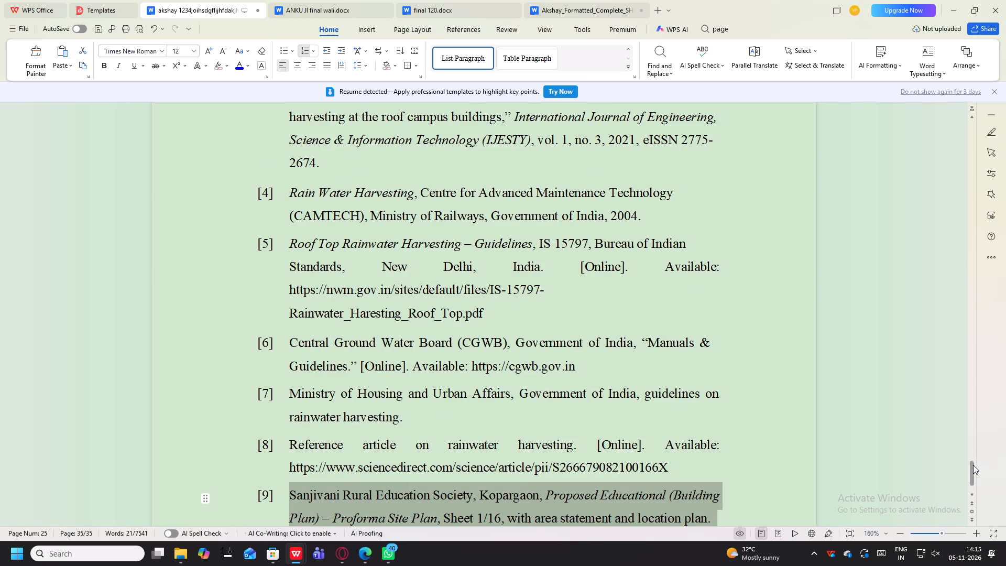
drag(972, 465, 922, 0)
scroll(484, 326, down, 8)
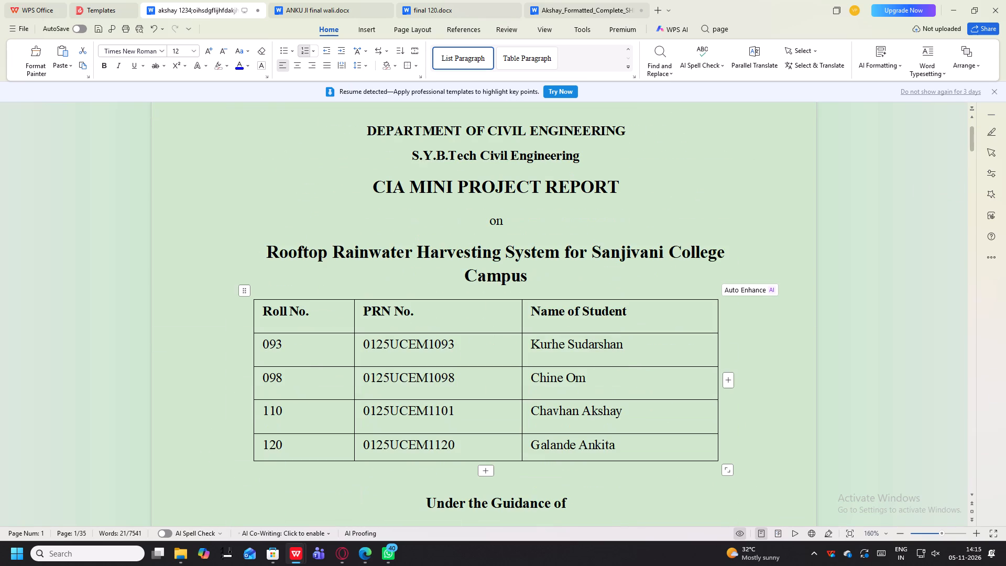
scroll(490, 329, down, 6)
scroll(497, 335, up, 1)
scroll(499, 335, down, 12)
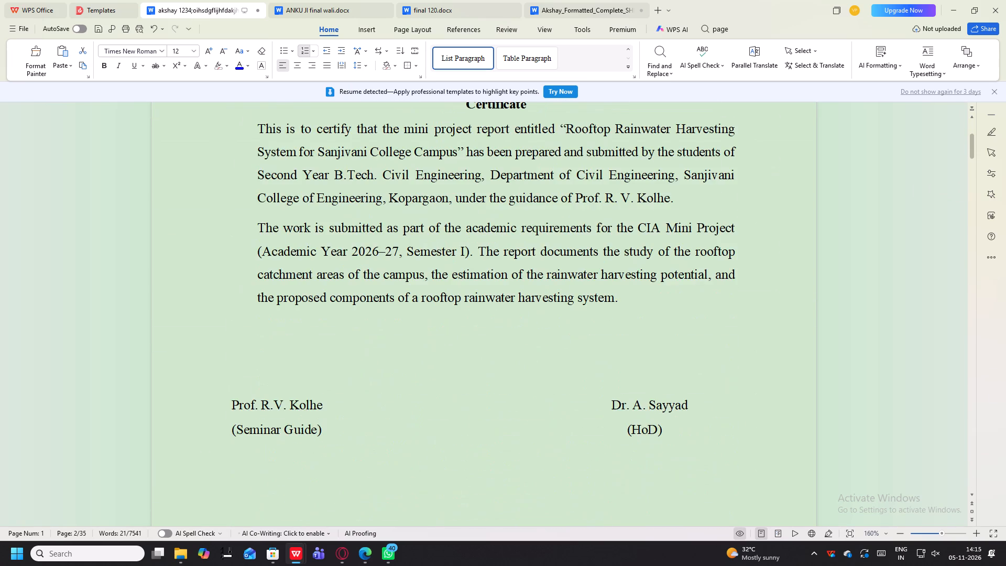
scroll(504, 335, down, 20)
scroll(504, 335, down, 4)
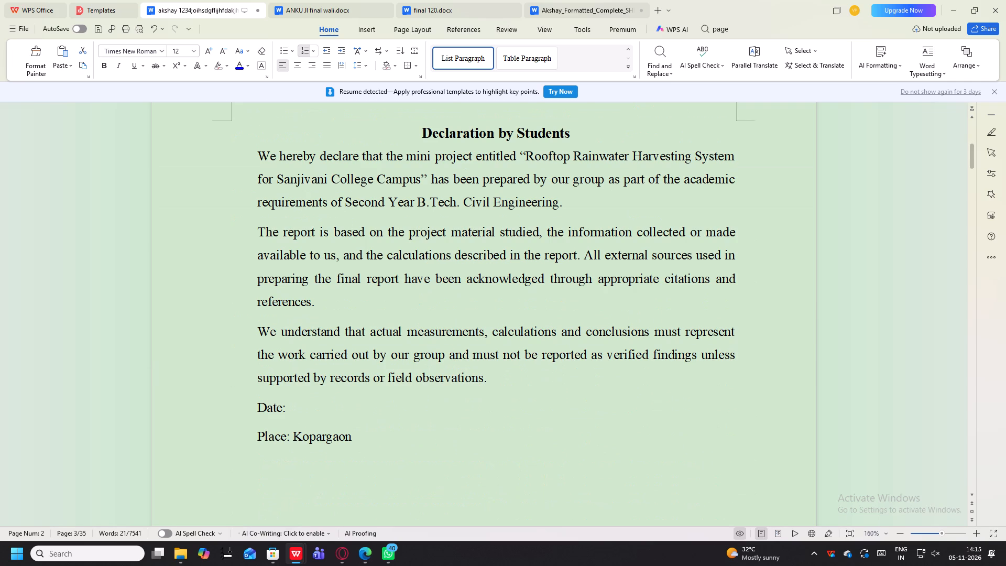
scroll(510, 334, down, 17)
scroll(513, 336, down, 16)
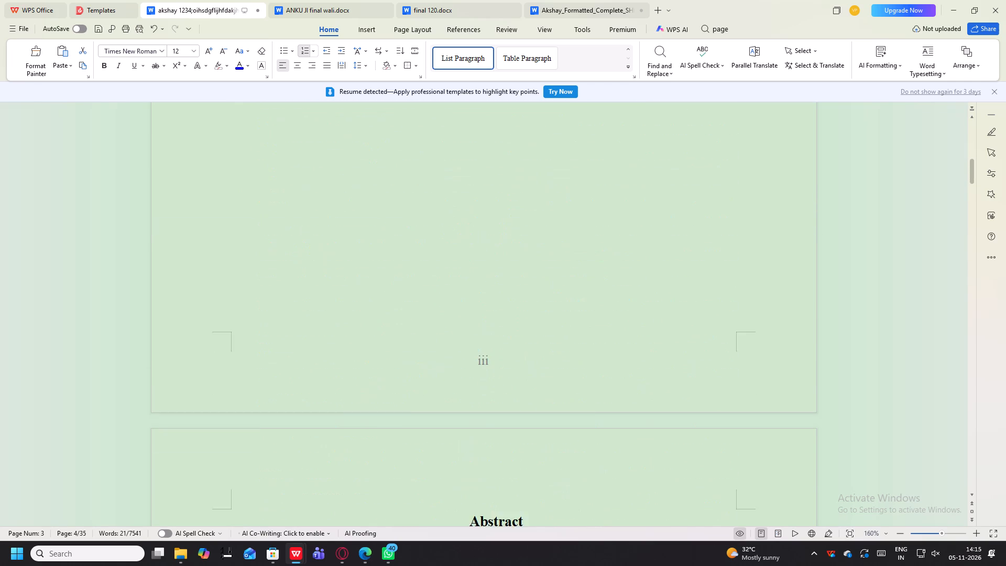
scroll(513, 336, down, 6)
scroll(514, 336, up, 1)
scroll(512, 338, down, 12)
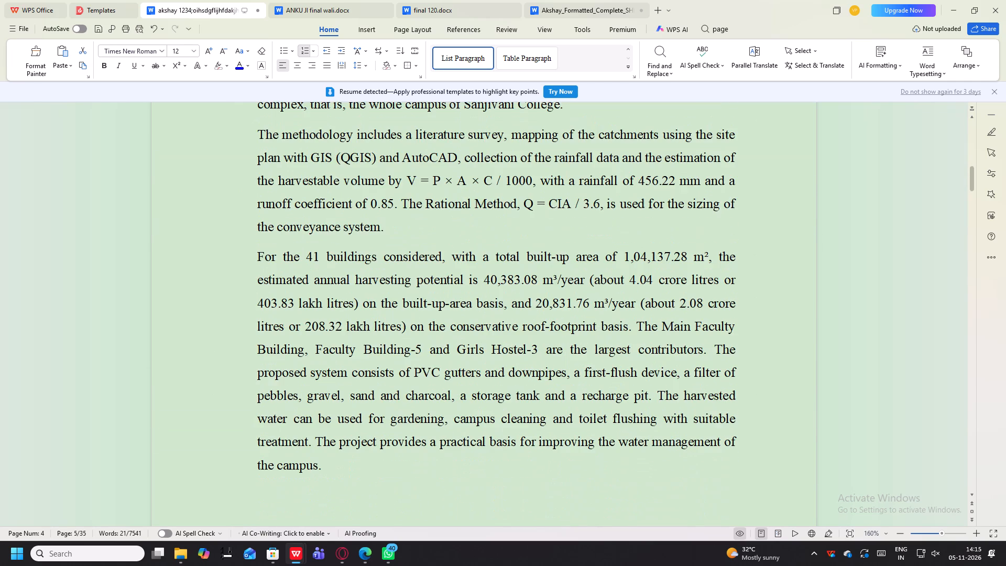
scroll(512, 338, down, 13)
scroll(512, 338, up, 4)
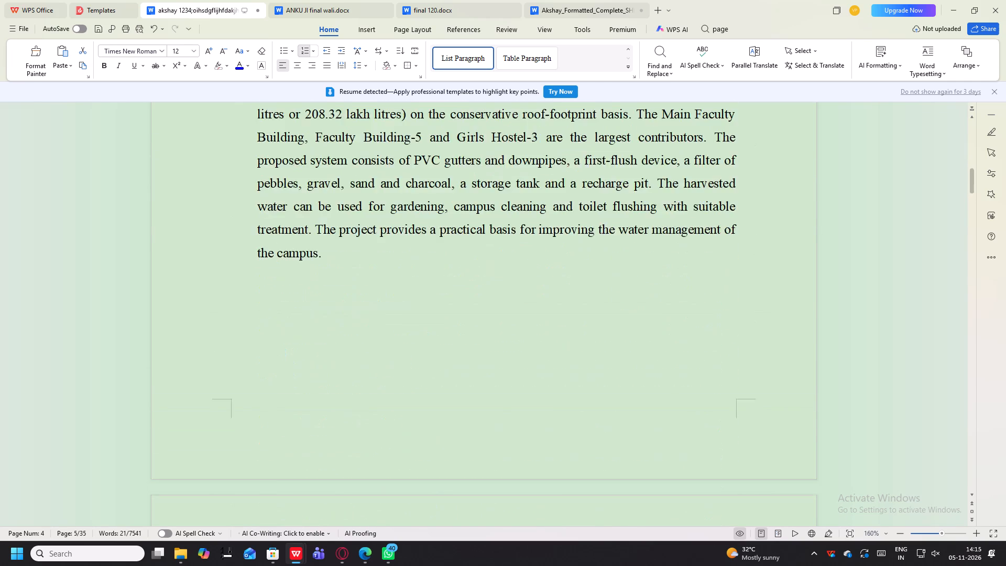
scroll(511, 339, up, 20)
scroll(511, 339, up, 20)
scroll(511, 339, up, 4)
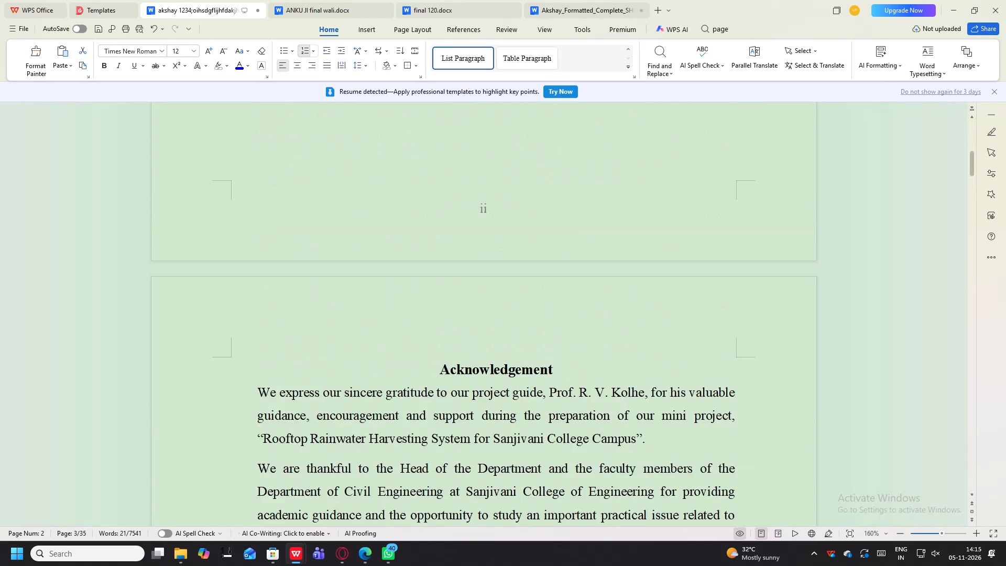
scroll(468, 352, up, 15)
scroll(467, 353, up, 16)
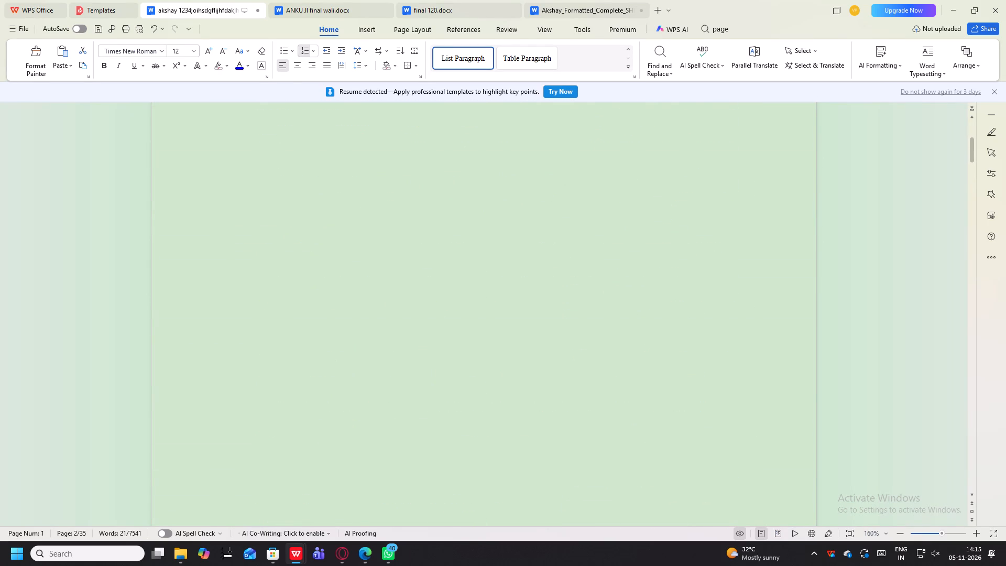
scroll(467, 353, up, 16)
scroll(461, 363, down, 6)
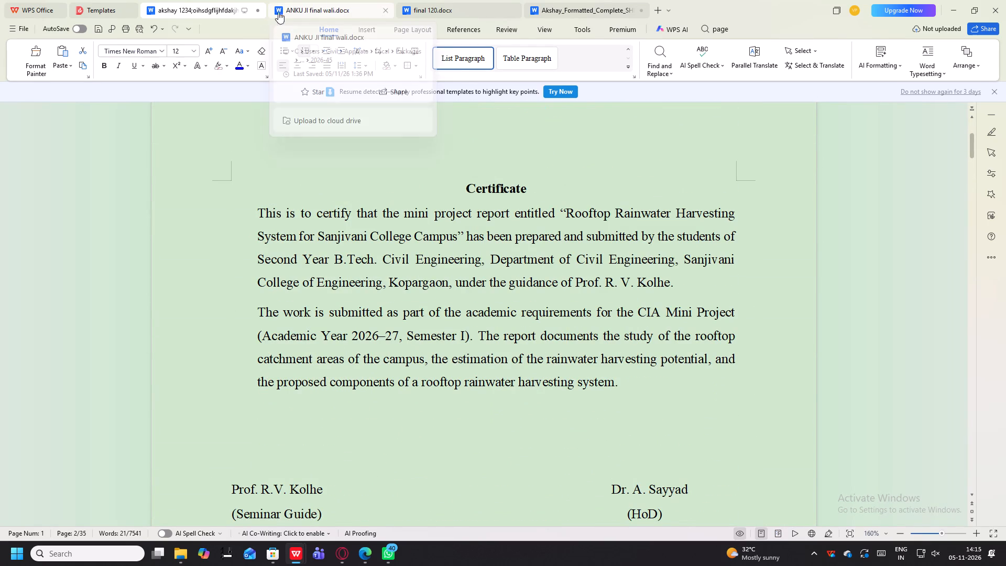
Switch to the Real Estate Project Management seminar report and examine its opening pages up to the certificate.
click(599, 0)
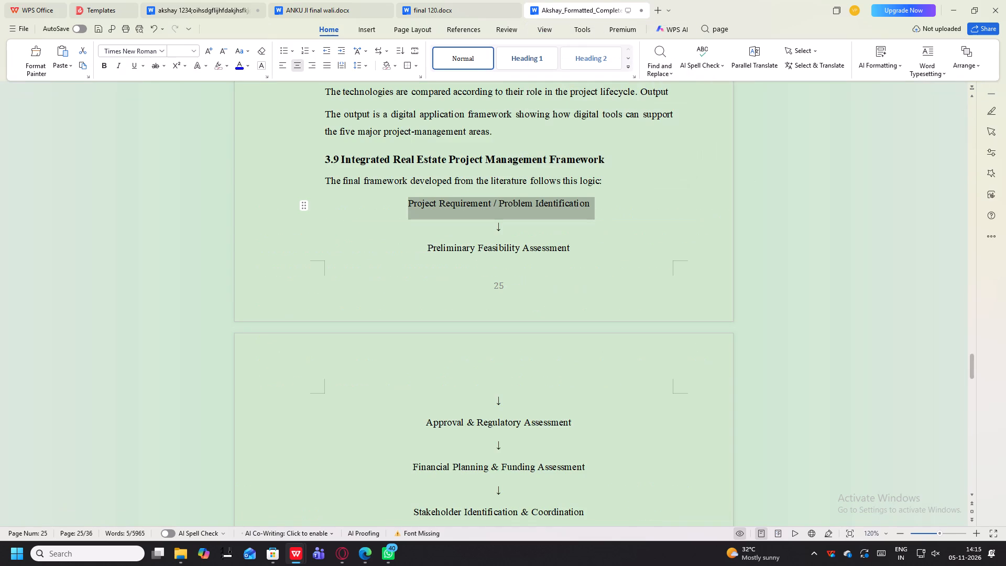
scroll(562, 188, up, 2)
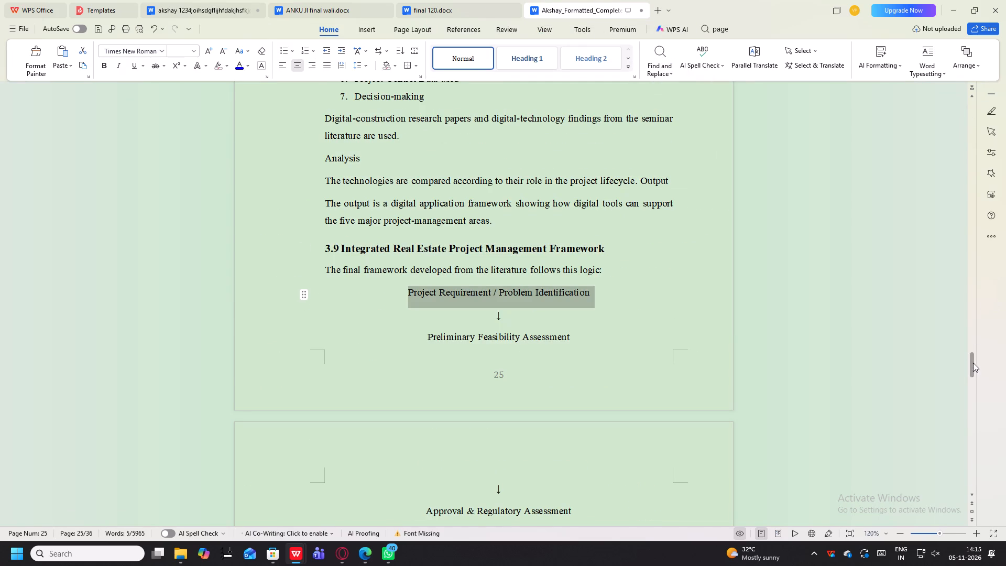
drag(973, 363, 959, 96)
scroll(682, 350, down, 14)
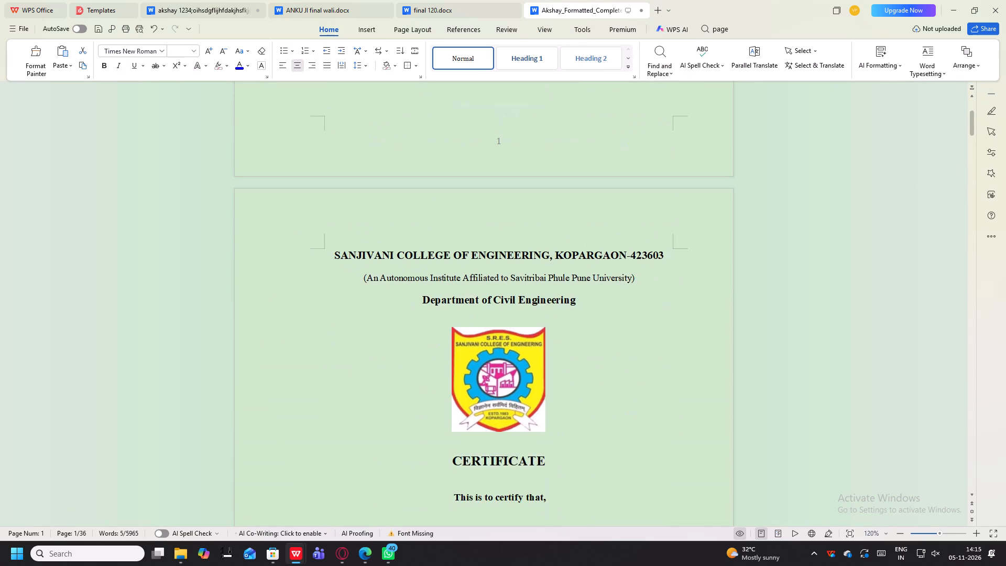
scroll(642, 355, down, 13)
scroll(642, 355, up, 4)
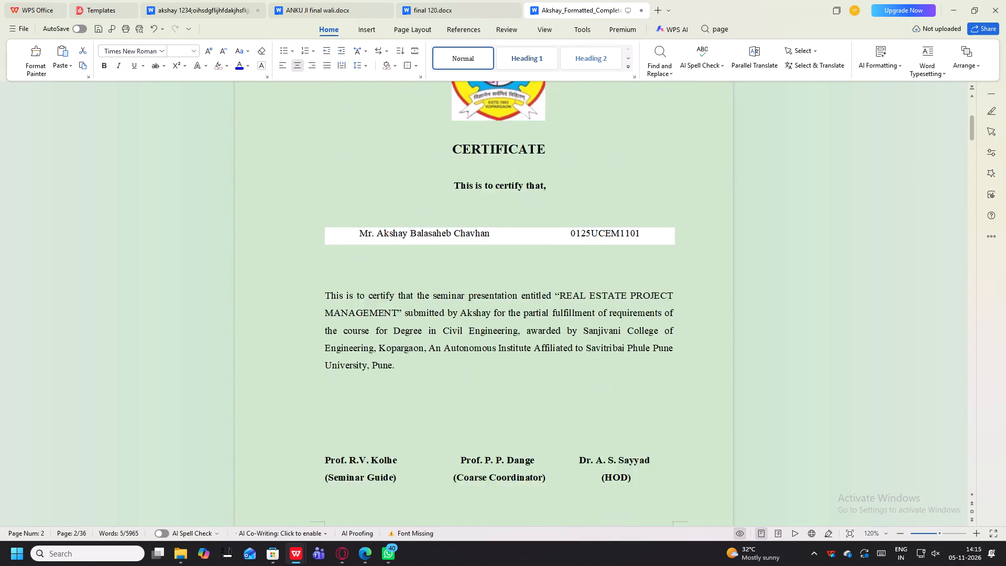
scroll(642, 355, up, 4)
scroll(642, 355, down, 3)
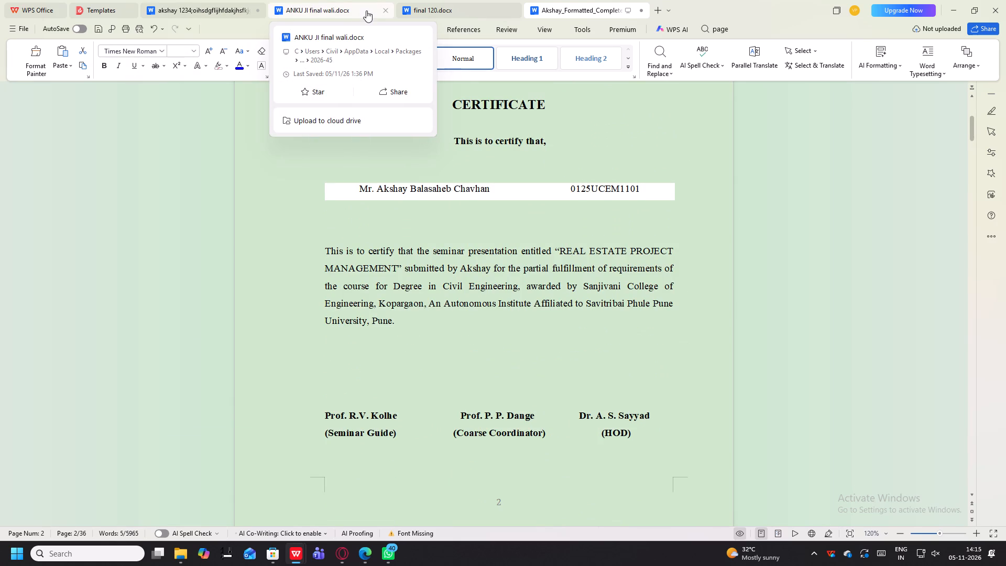
Close the document "ANKU JI final wali.docx".
click(384, 10)
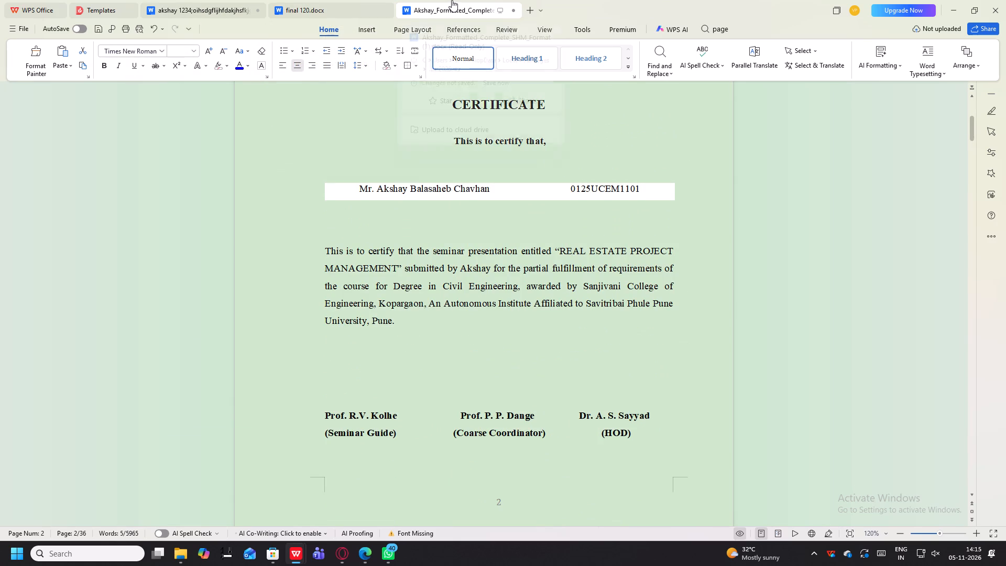
Review the Real Estate Project Management report's acknowledgement, certificate and cover pages.
click(452, 0)
scroll(466, 295, down, 10)
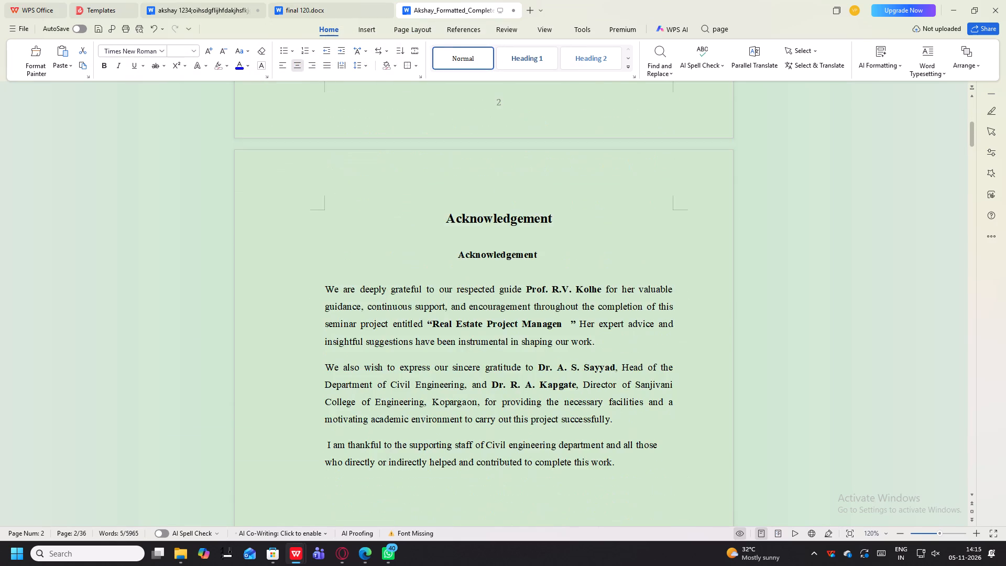
scroll(465, 295, up, 13)
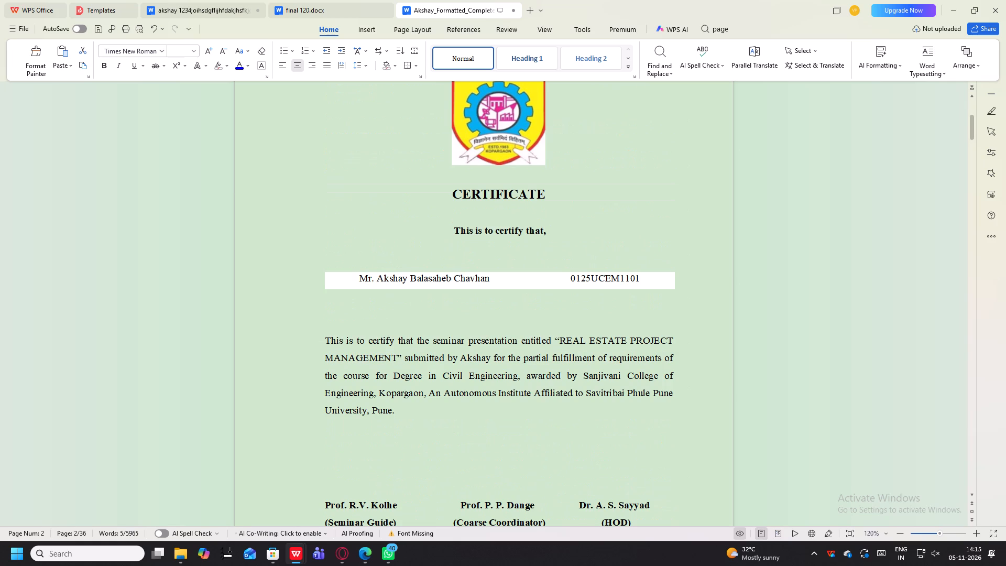
scroll(456, 298, up, 17)
scroll(456, 298, down, 1)
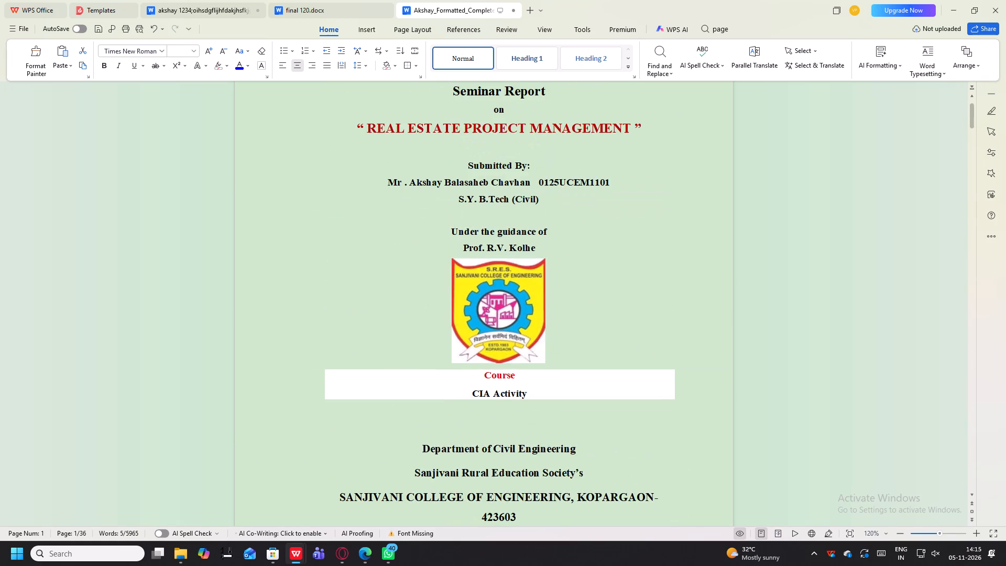
scroll(456, 298, up, 3)
scroll(456, 298, down, 20)
scroll(456, 298, down, 1)
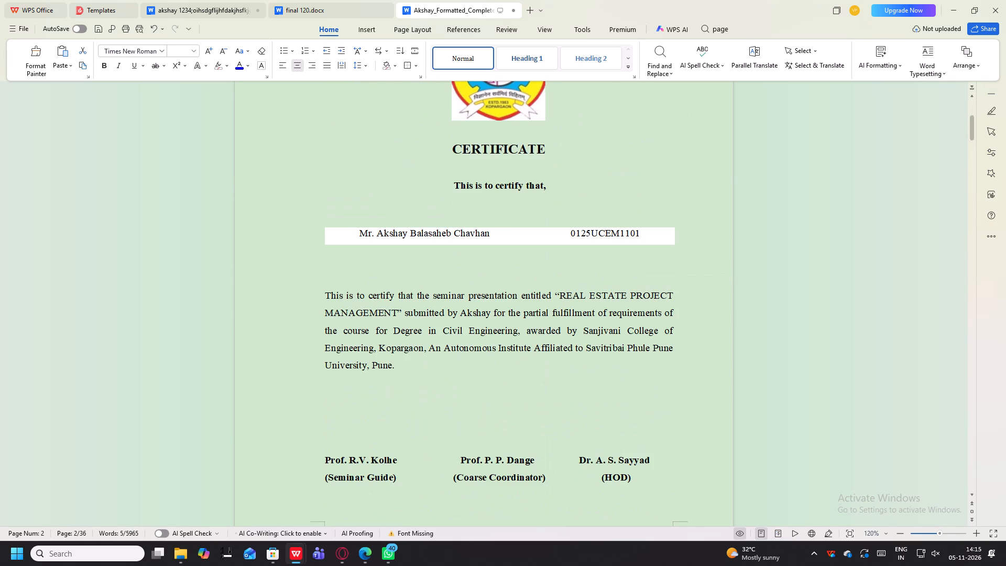
Bring up the open windows to switch away from the Real Estate Project Management report.
key(alt+Tab)
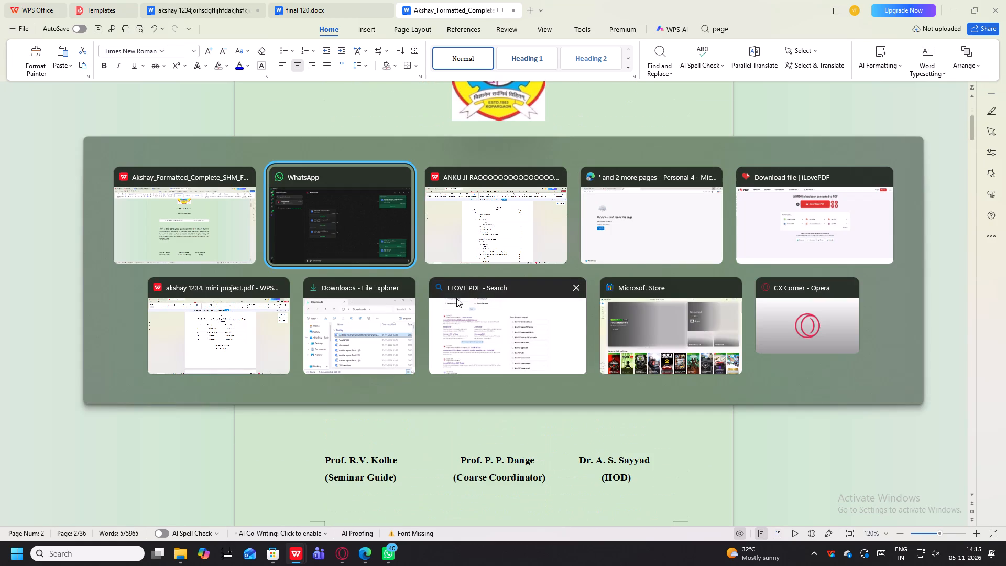
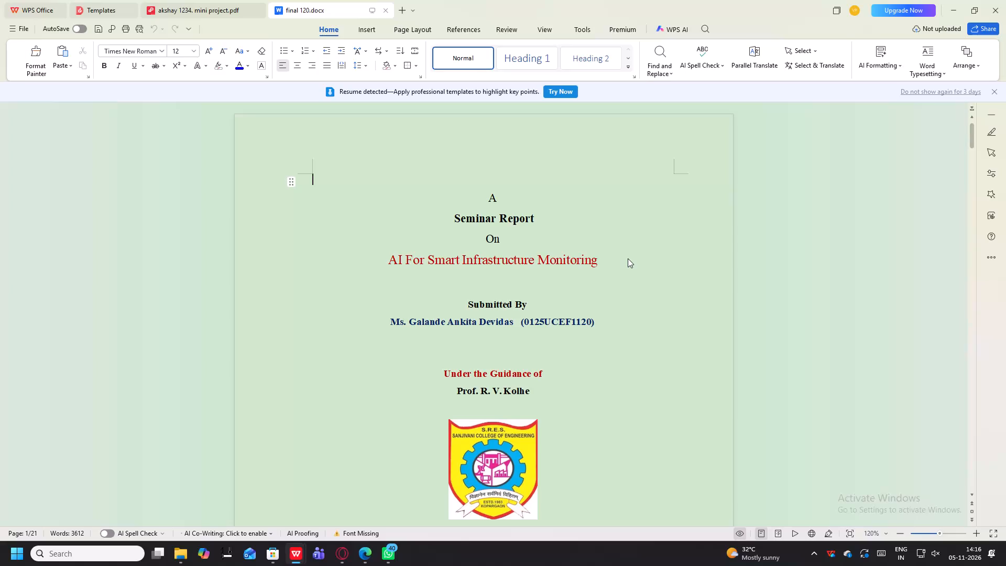
Go to the last entries of the reference list at the end of the final 120 report.
key(Down)
key(Down)
key(Down)
key(Down)
key(Down)
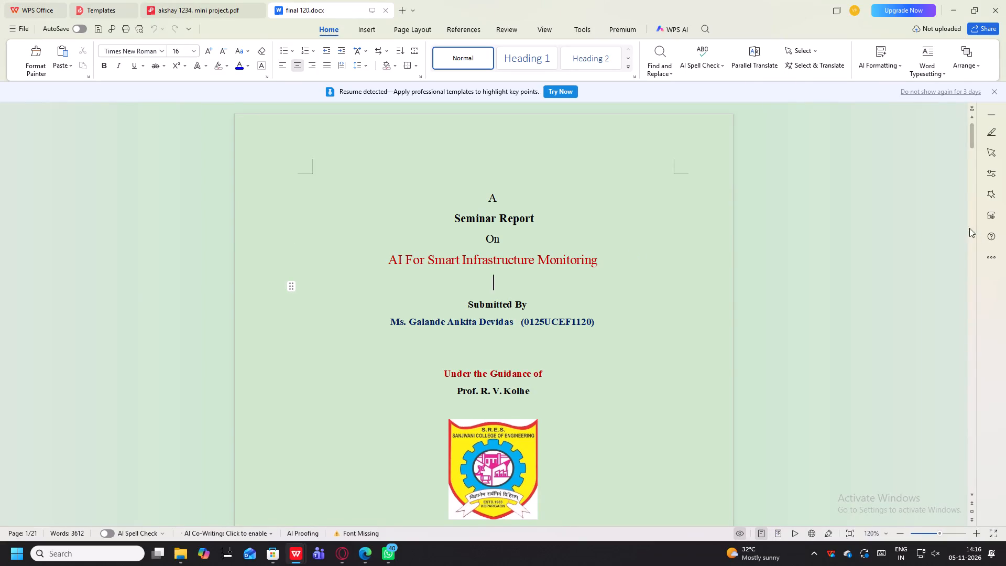
drag(972, 140, 998, 565)
scroll(709, 442, down, 7)
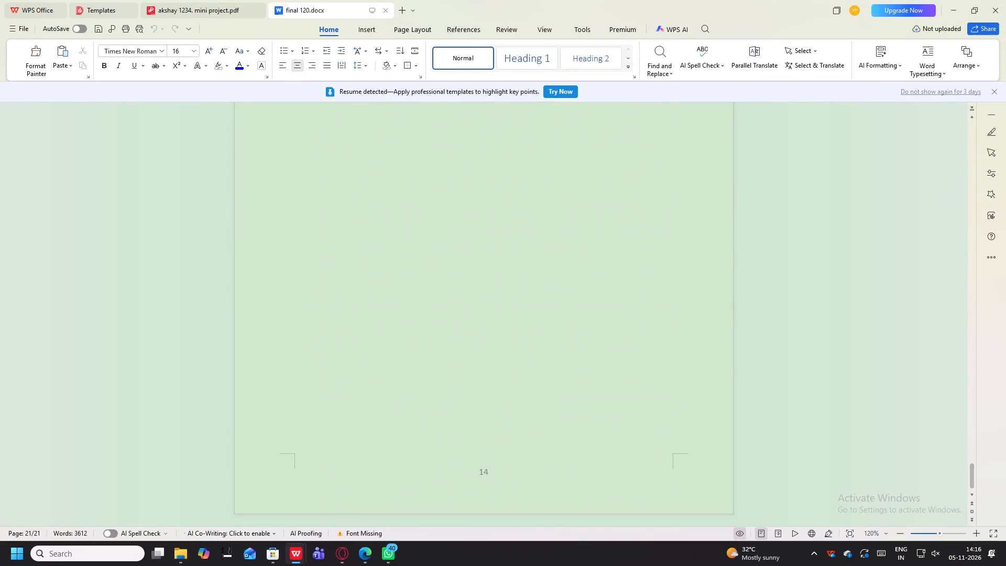
scroll(654, 415, up, 7)
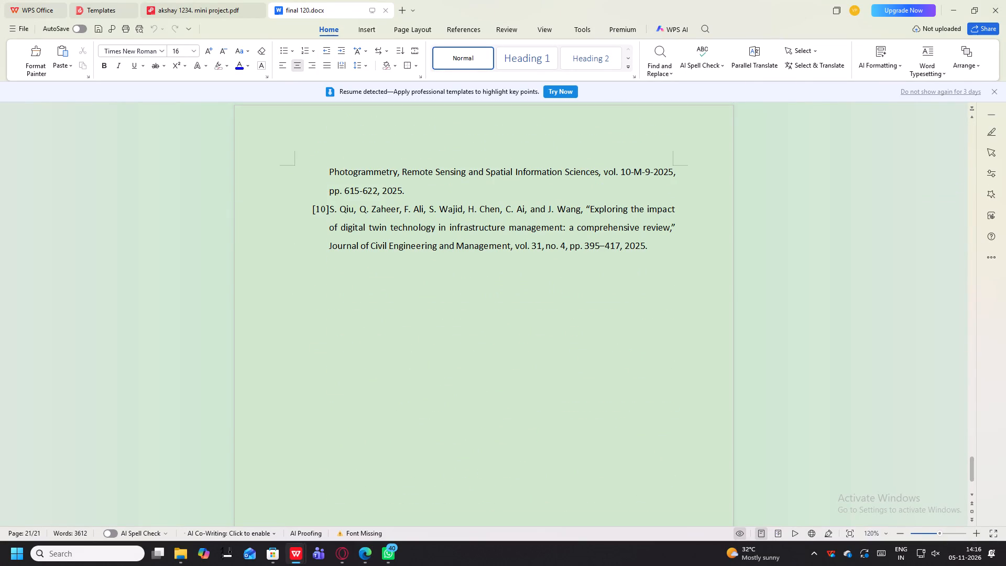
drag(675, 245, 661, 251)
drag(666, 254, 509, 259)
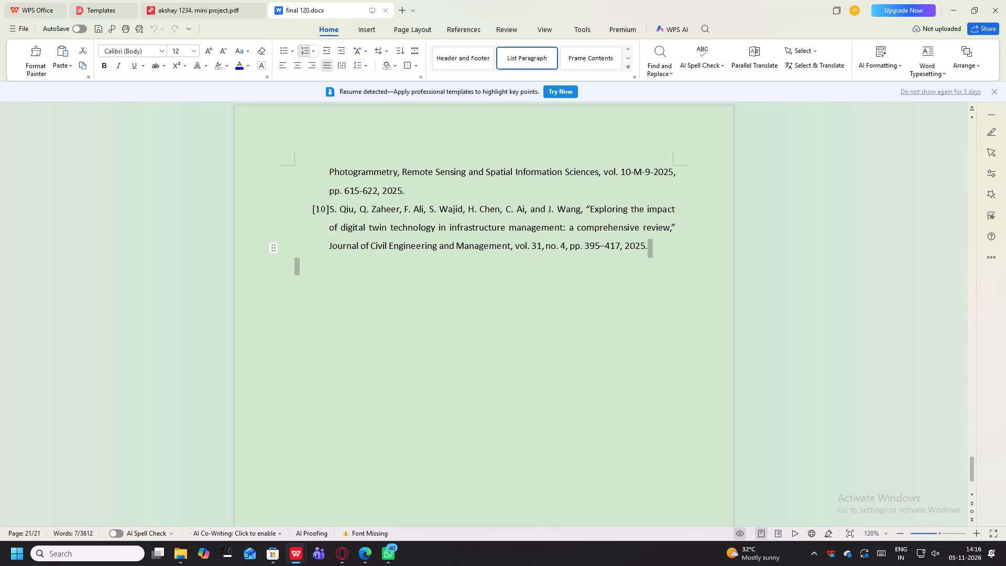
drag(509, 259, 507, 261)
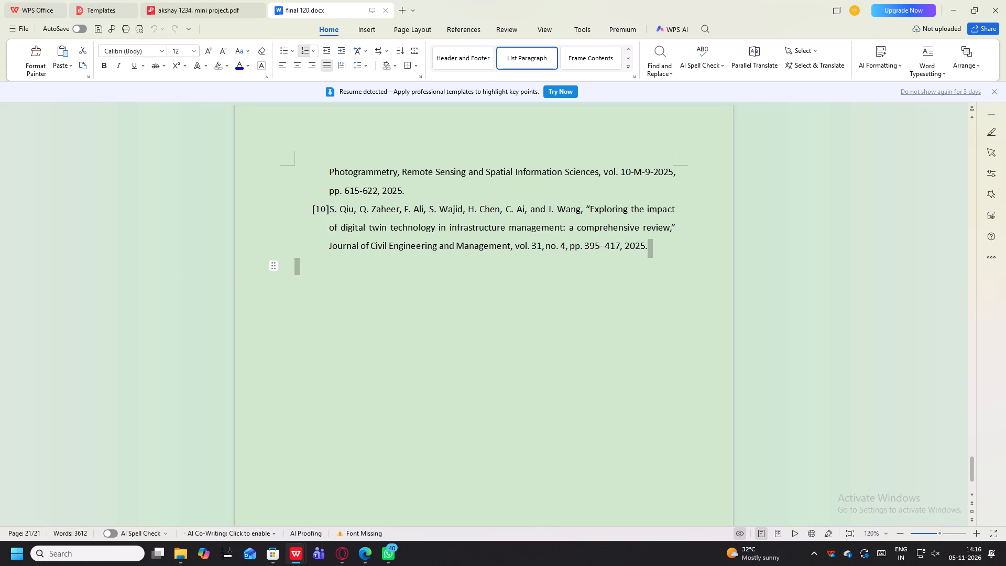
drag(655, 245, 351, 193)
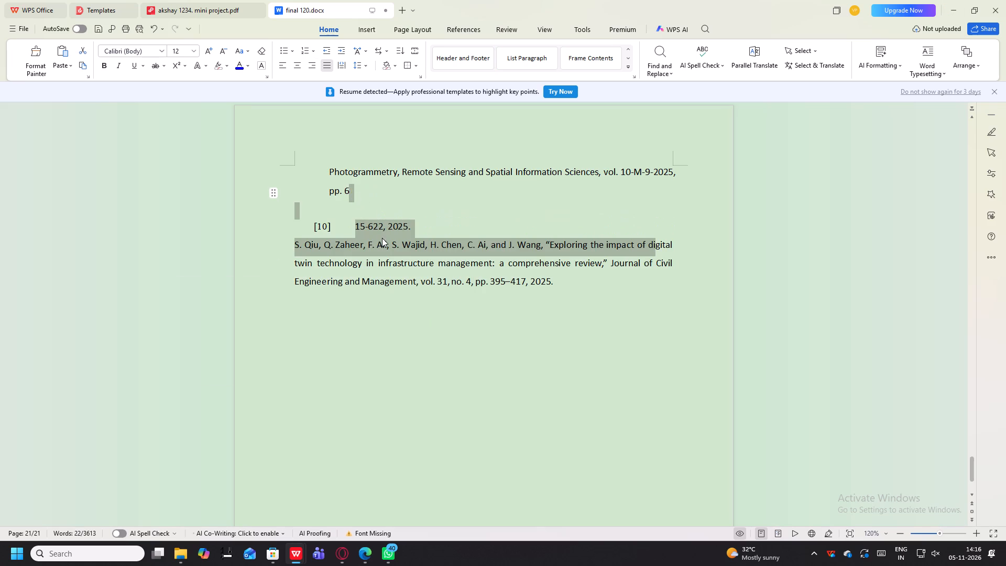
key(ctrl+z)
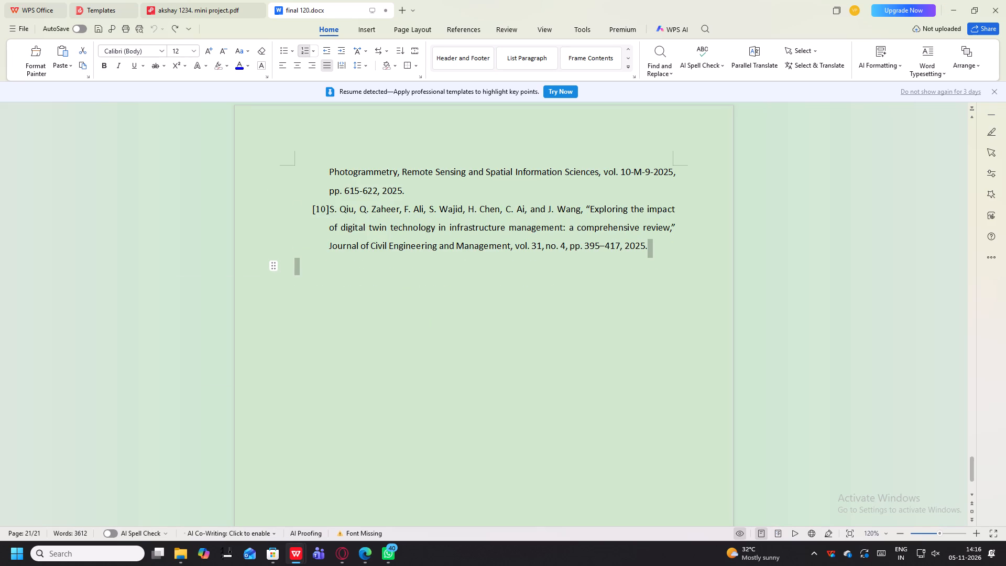
Set the font of all reference entries [1] to [10] under Chapter 6 to Times New Roman.
click(666, 243)
drag(661, 244, 303, 177)
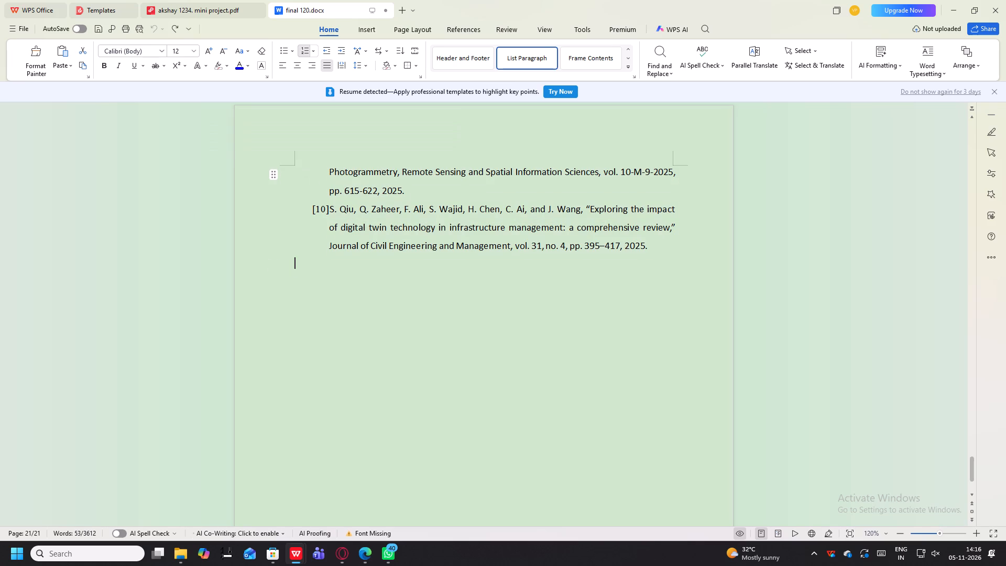
click(431, 290)
drag(659, 249, 361, 314)
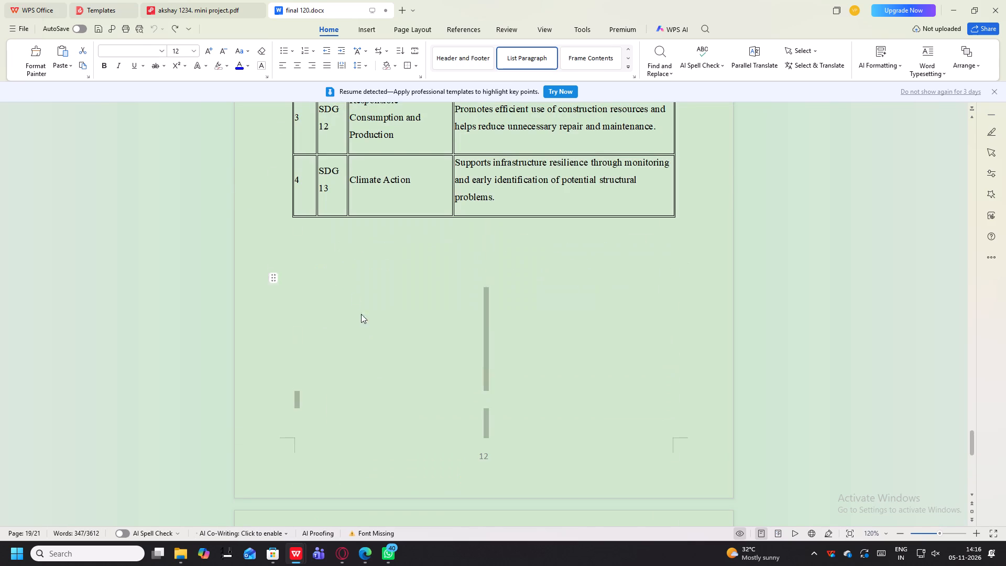
drag(361, 314, 391, 520)
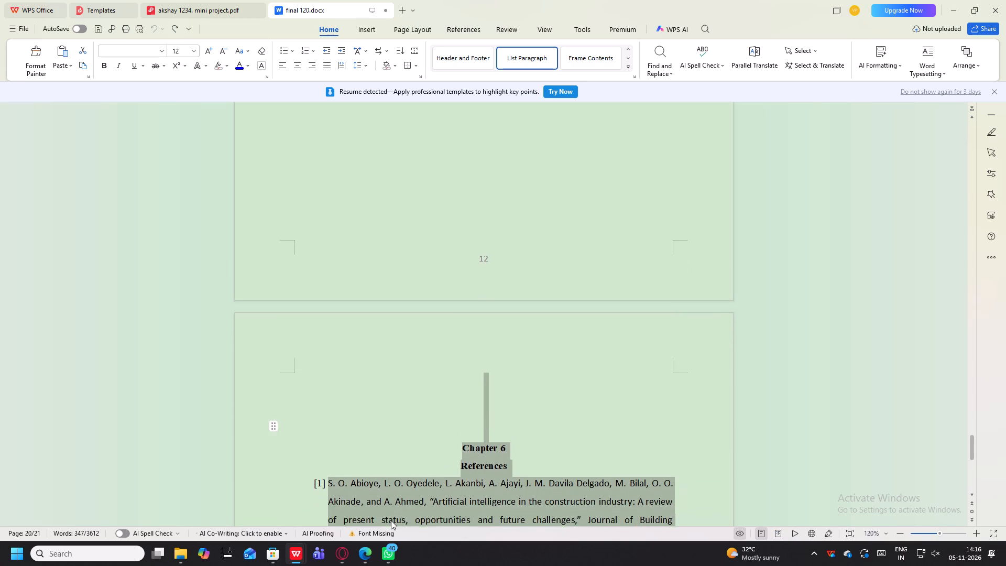
drag(391, 520, 314, 451)
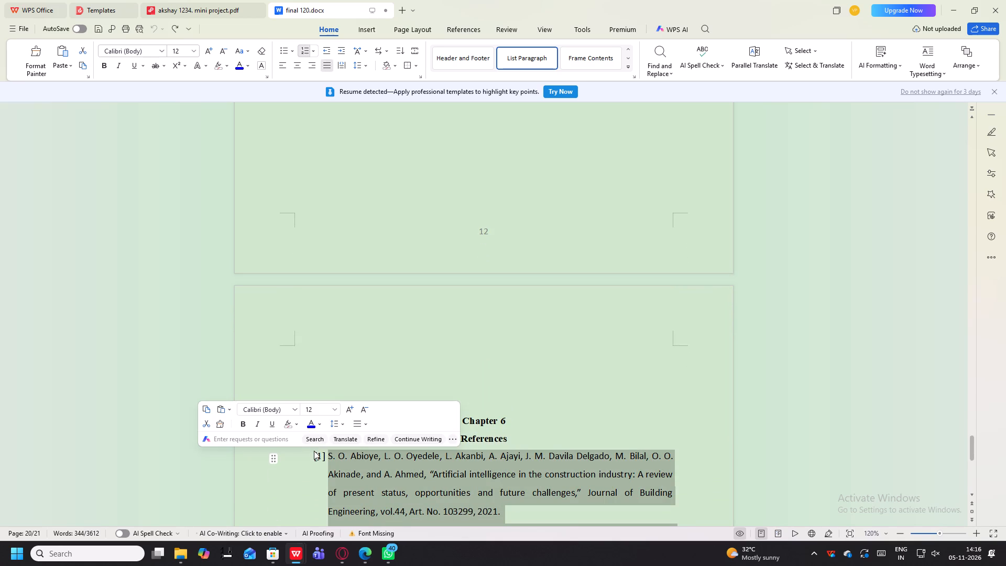
click(271, 408)
text(ti)
key(m)
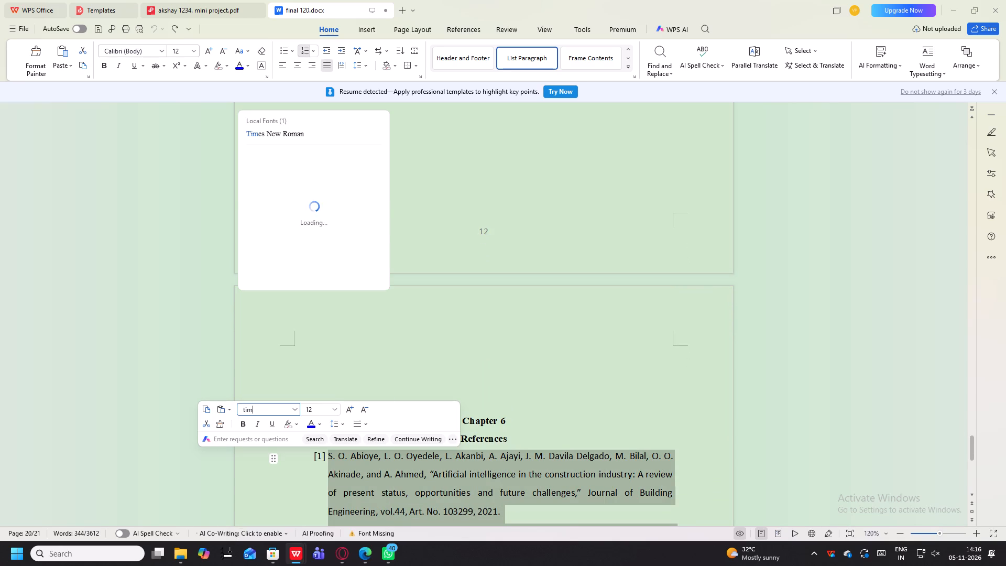
click(272, 138)
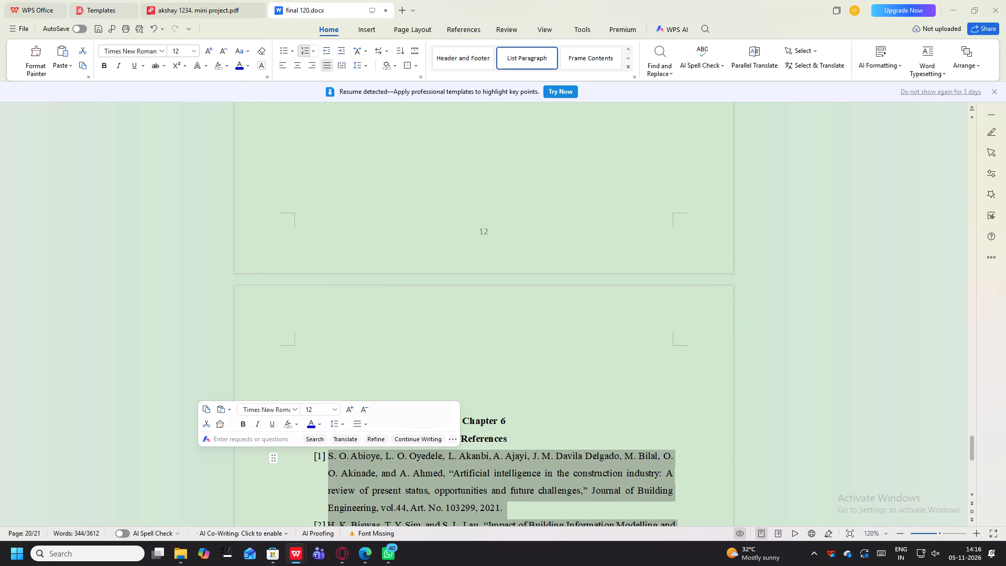
Remove the blank lines above the Chapter 6 heading, keeping the heading at the top of the references page.
click(495, 353)
key(BackSpace)
key(BackSpace)
key(BackSpace)
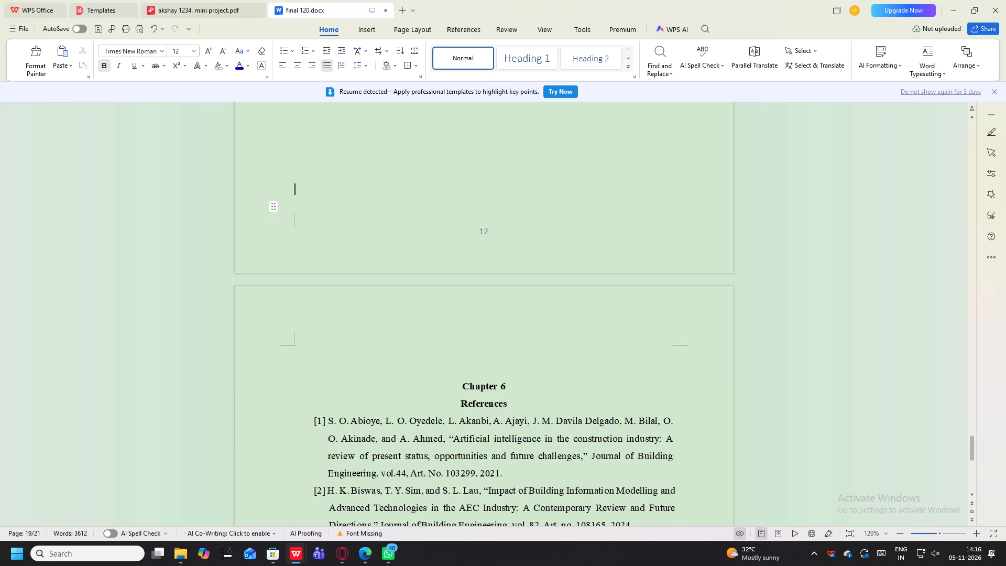
key(BackSpace)
key(BackSpace)
key(BackSpace)
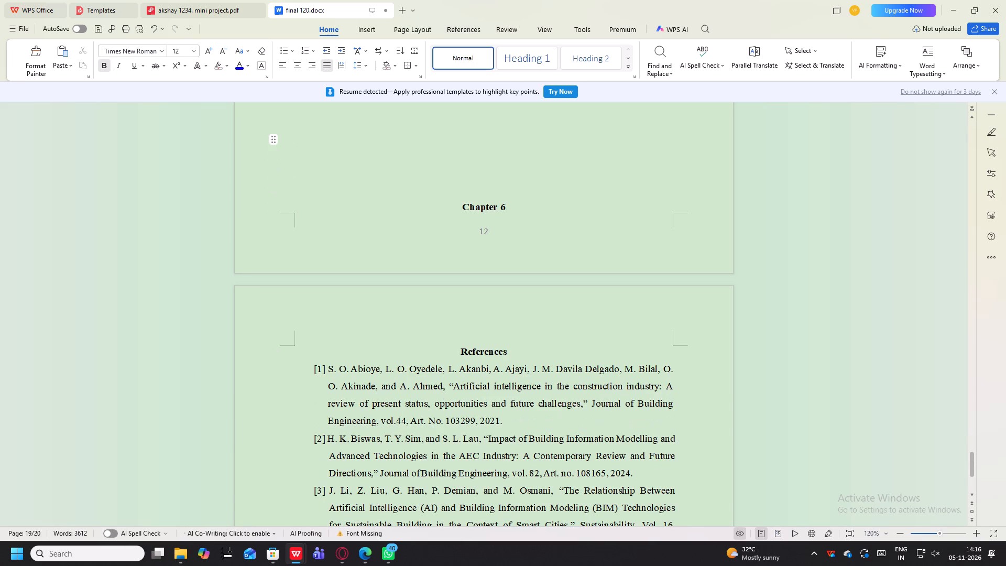
key(Return)
Check the layout and formatting of the Chapter 6 References heading and its entries through to the end of the list.
scroll(508, 345, down, 2)
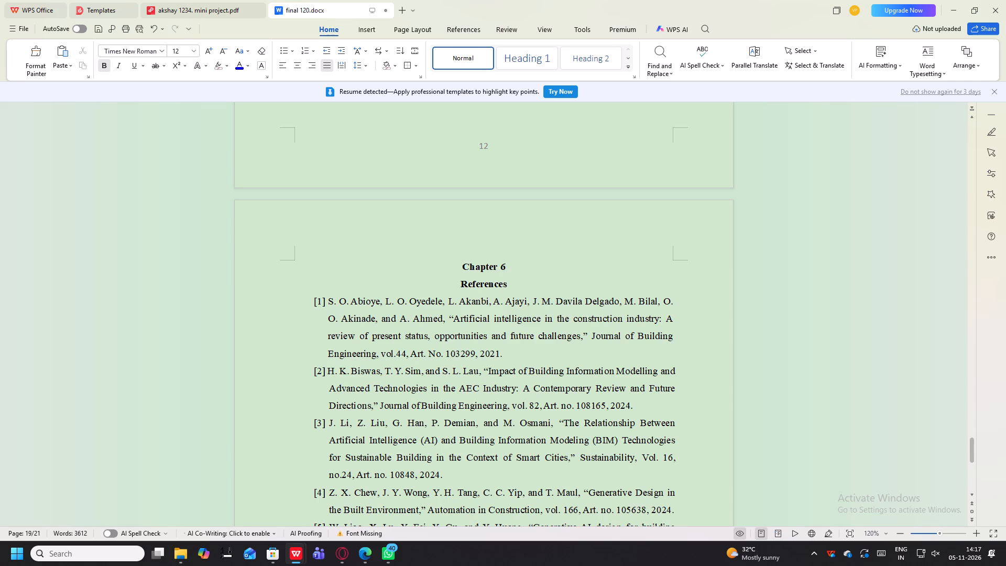
scroll(490, 346, up, 4)
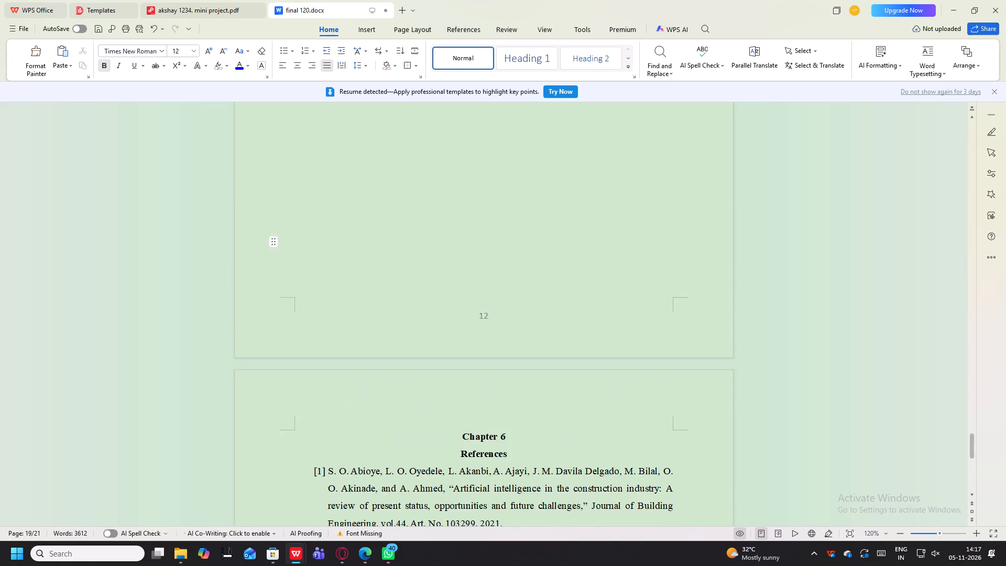
scroll(490, 346, down, 2)
drag(508, 362, 436, 350)
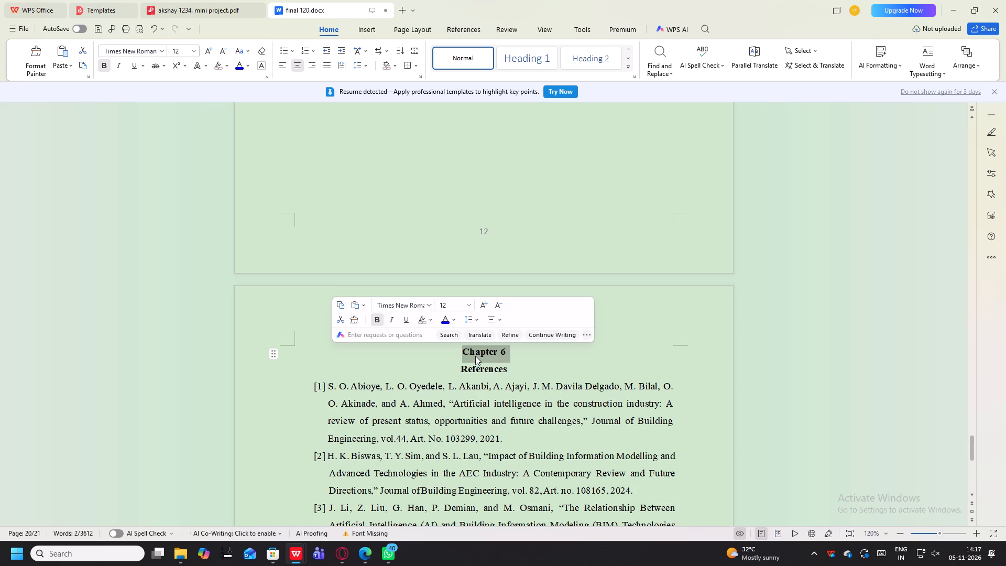
click(520, 426)
scroll(530, 423, down, 16)
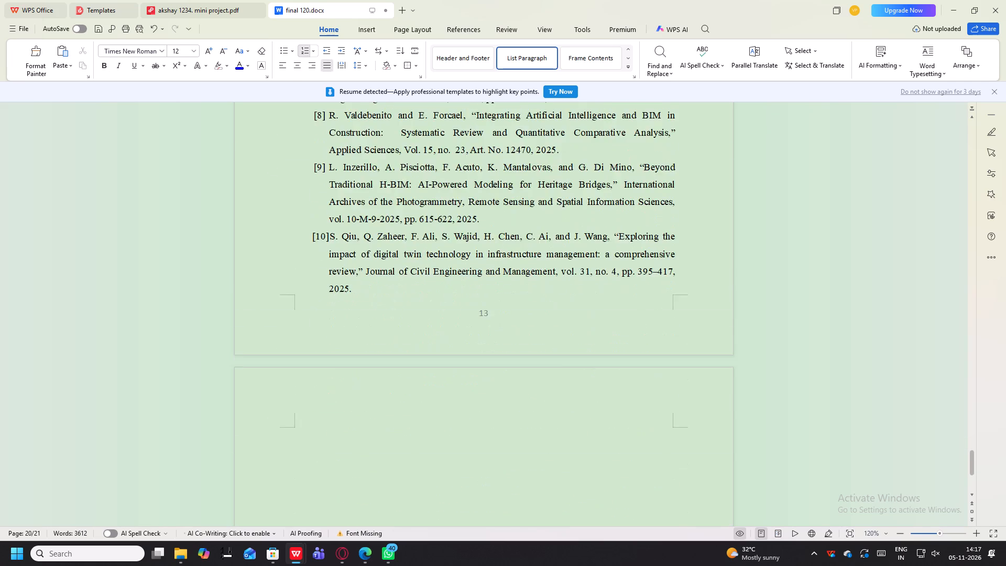
scroll(519, 440, down, 3)
scroll(519, 440, up, 3)
drag(391, 261, 331, 152)
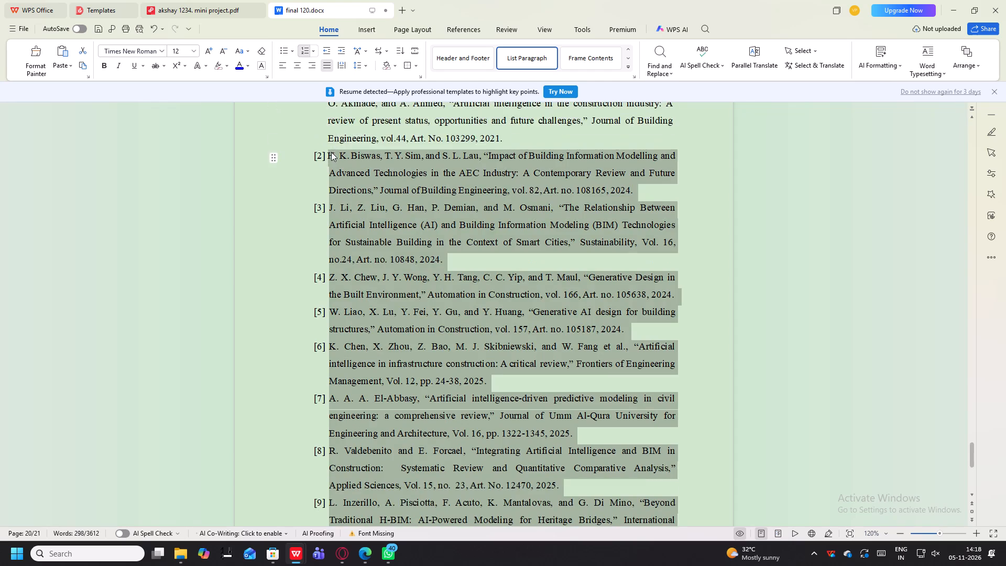
drag(331, 152, 343, 340)
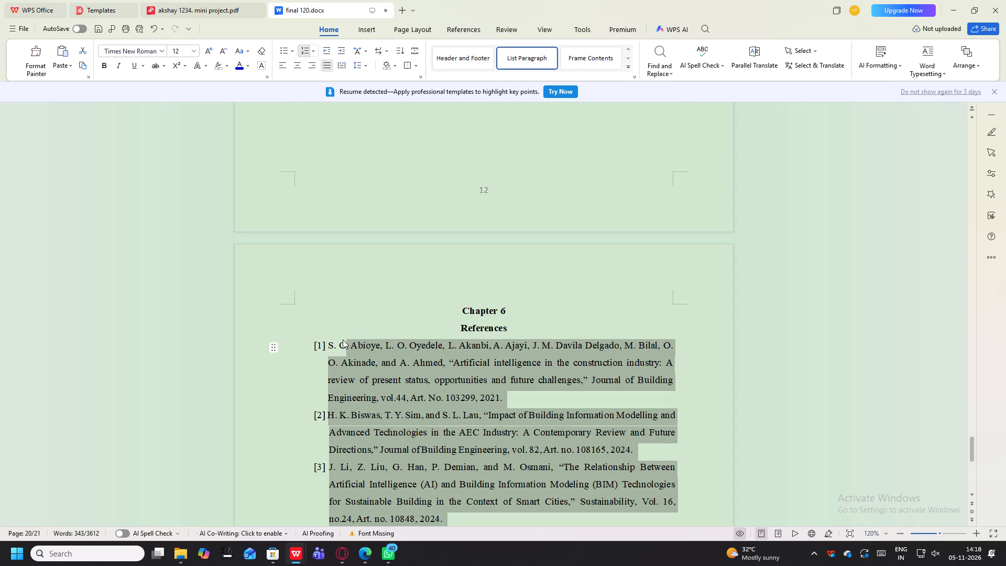
drag(343, 340, 327, 346)
click(523, 330)
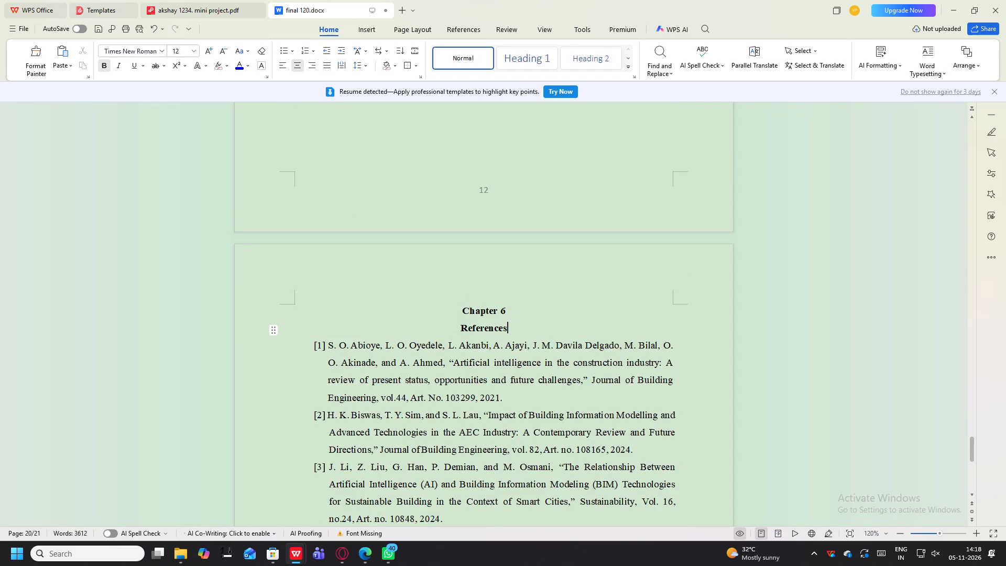
drag(523, 330, 424, 300)
click(363, 369)
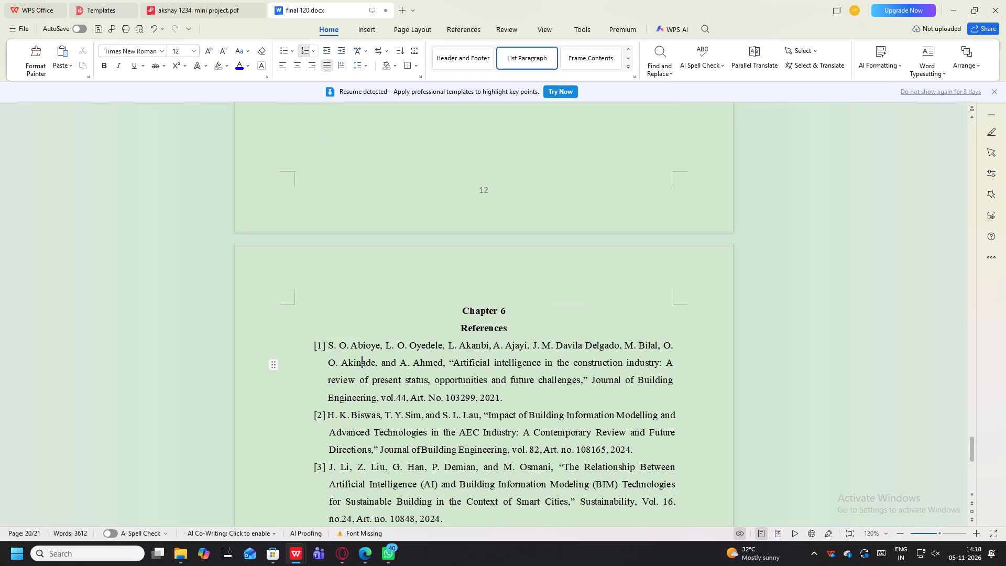
scroll(393, 360, down, 10)
scroll(358, 372, up, 3)
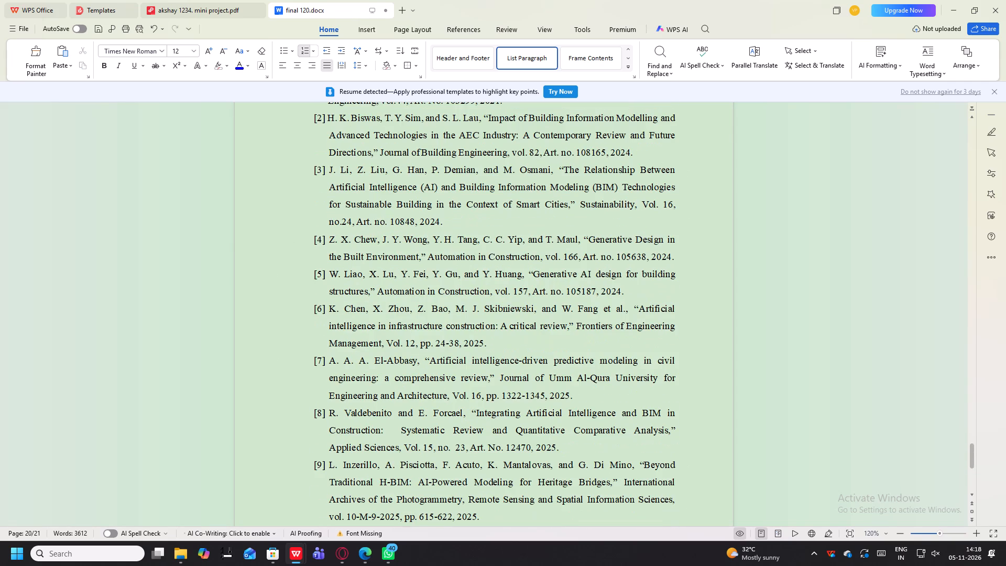
Save the corrected final 120 report.
click(9, 28)
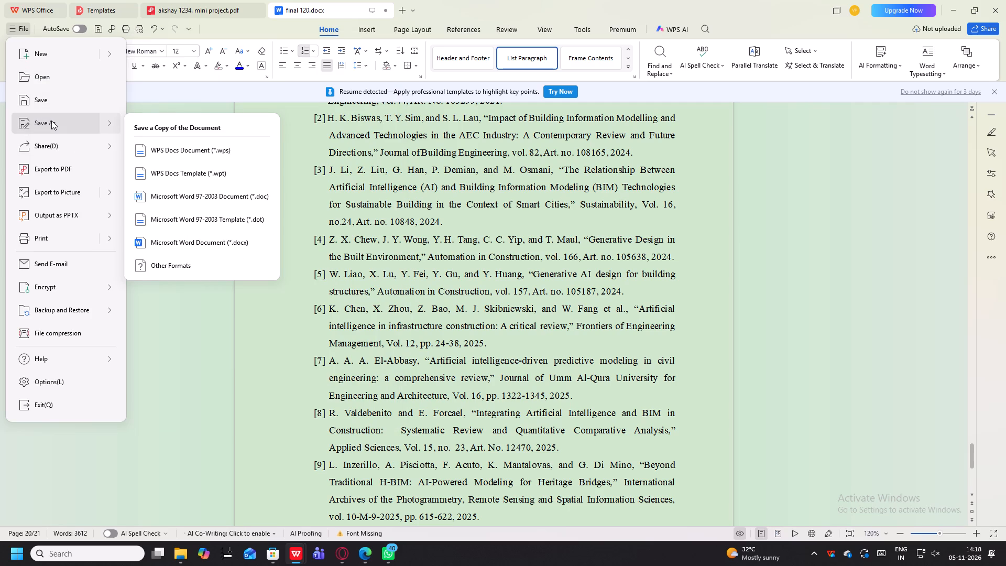
click(58, 102)
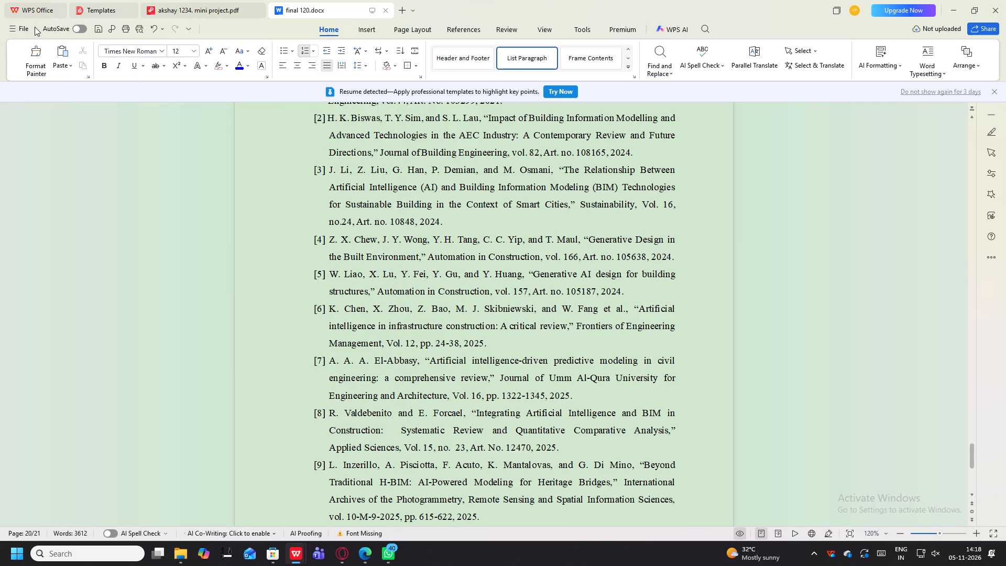
Save a copy of the report in Downloads as "final 120 after correction" in Word .docx format.
click(7, 23)
click(39, 125)
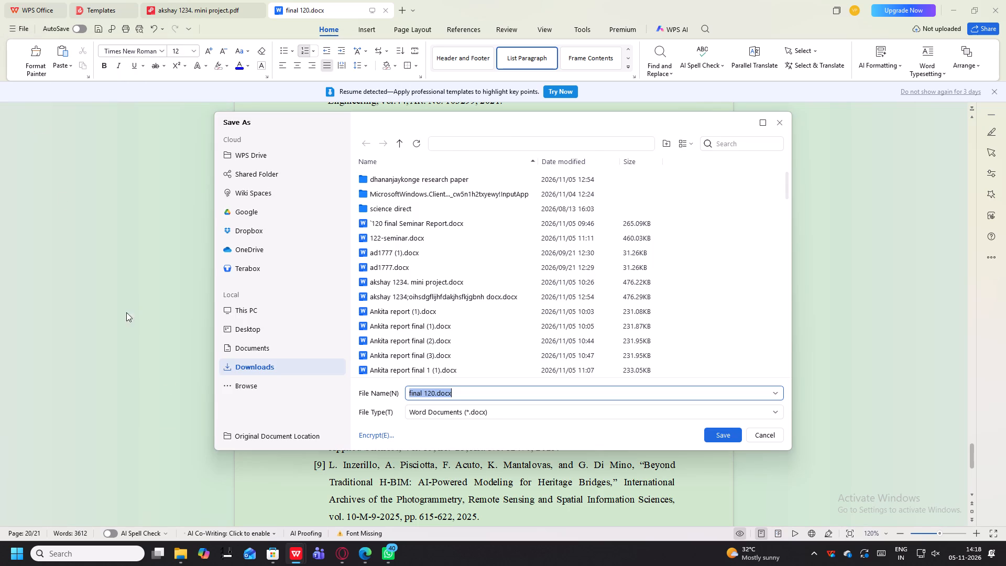
click(466, 395)
key(Left)
key(Left)
key(Left)
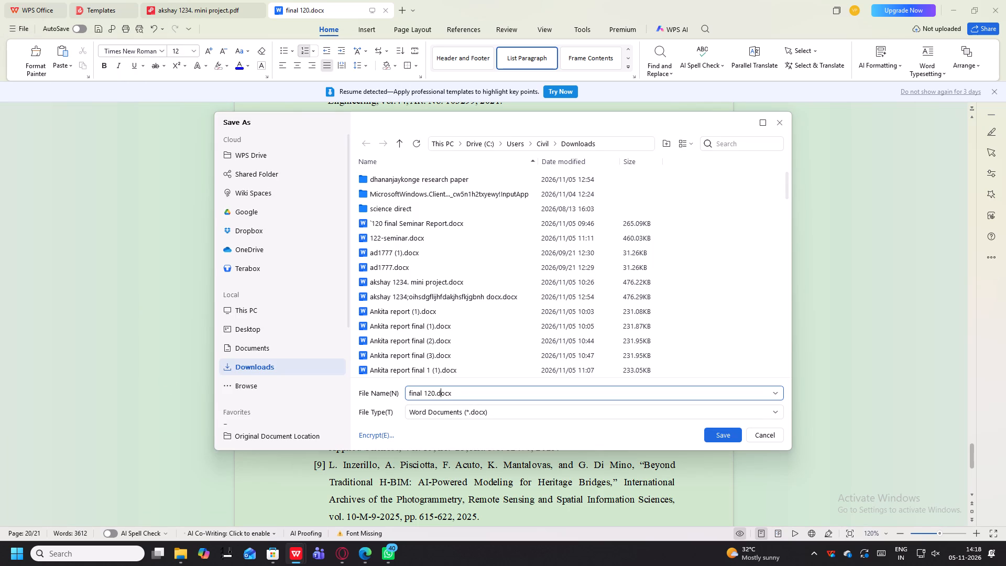
key(Left)
key(Left)
key(space)
text(after correction)
key(space)
click(724, 437)
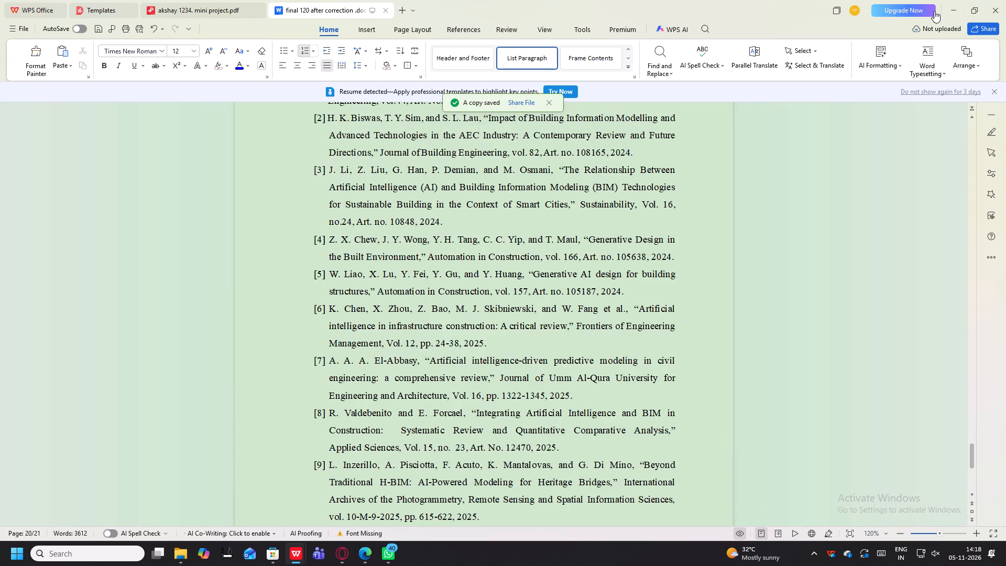
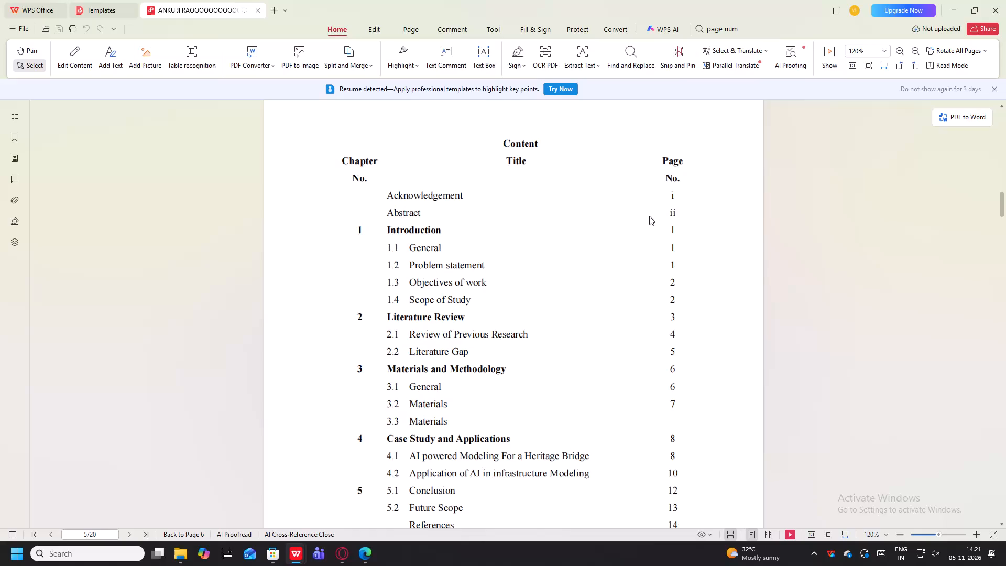
Examine the table of contents, List of Figures and List of Table pages of the PDF report.
scroll(649, 216, down, 9)
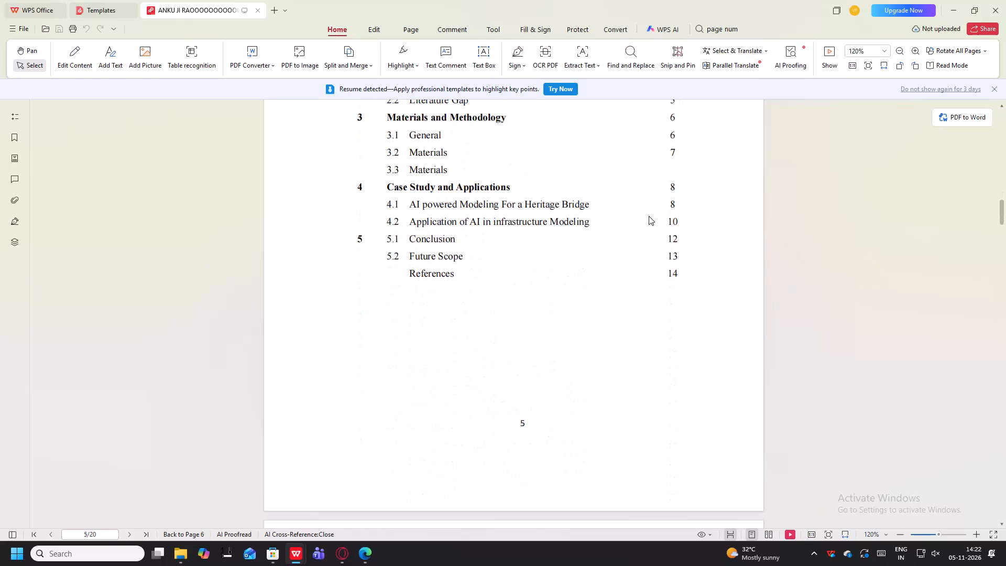
scroll(647, 216, down, 14)
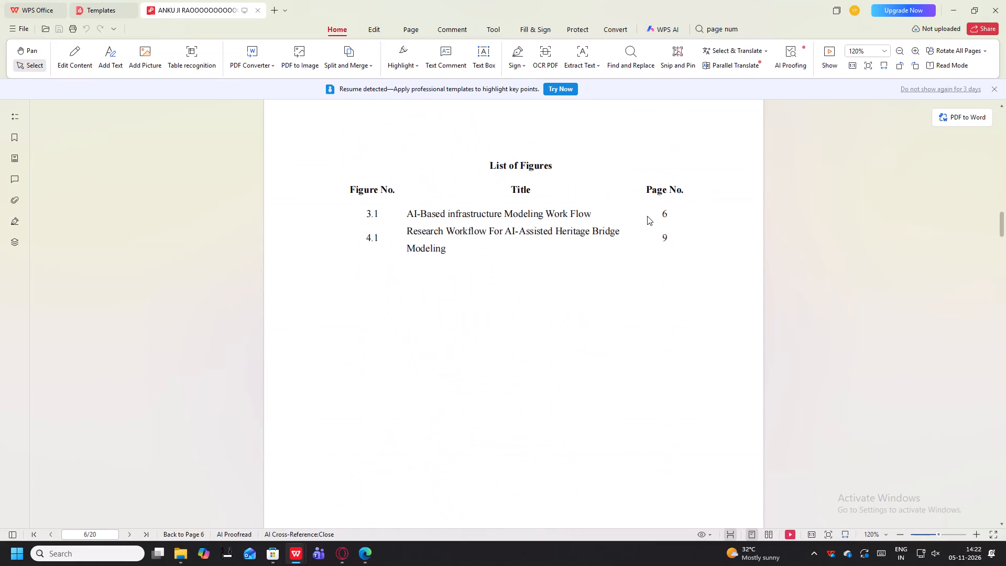
scroll(647, 216, down, 20)
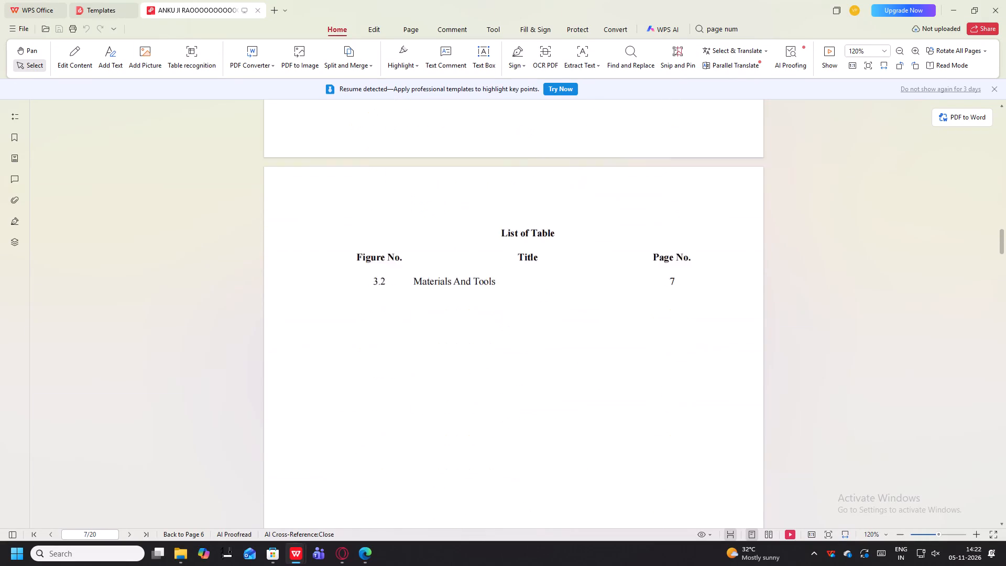
scroll(647, 216, down, 13)
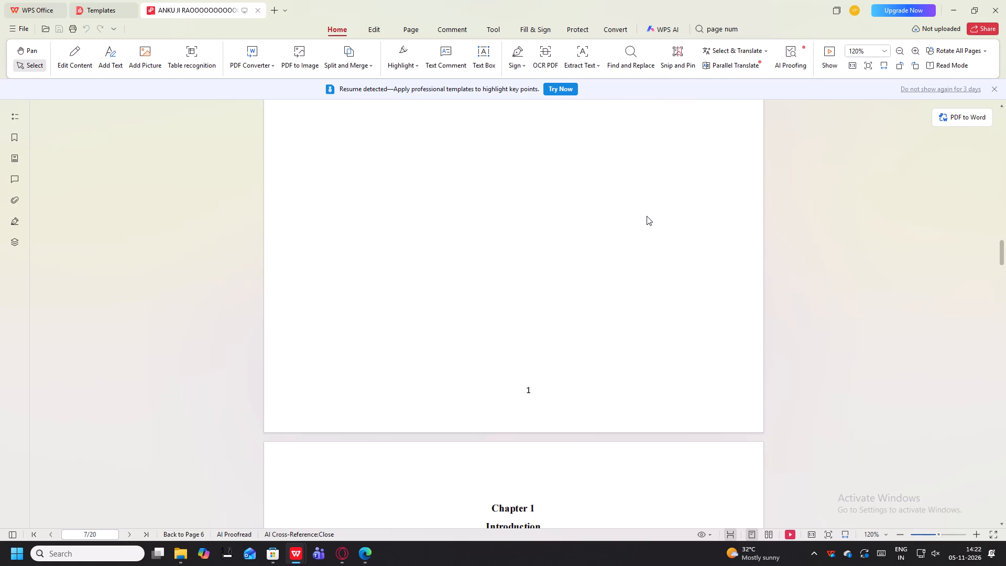
Review Chapter 1 Introduction in the PDF report, from the problem statement through the objectives and scope of study.
scroll(647, 216, down, 17)
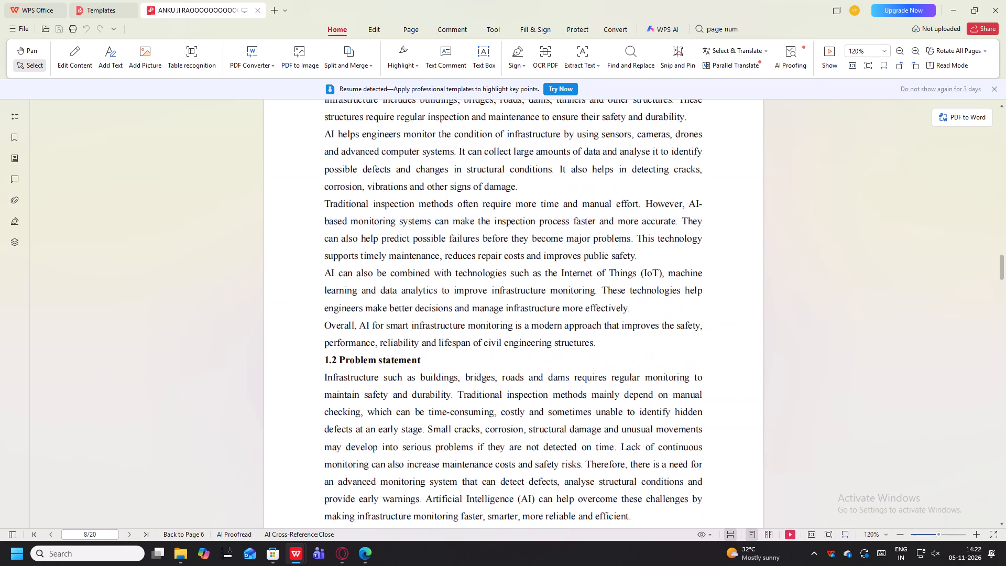
scroll(646, 216, down, 12)
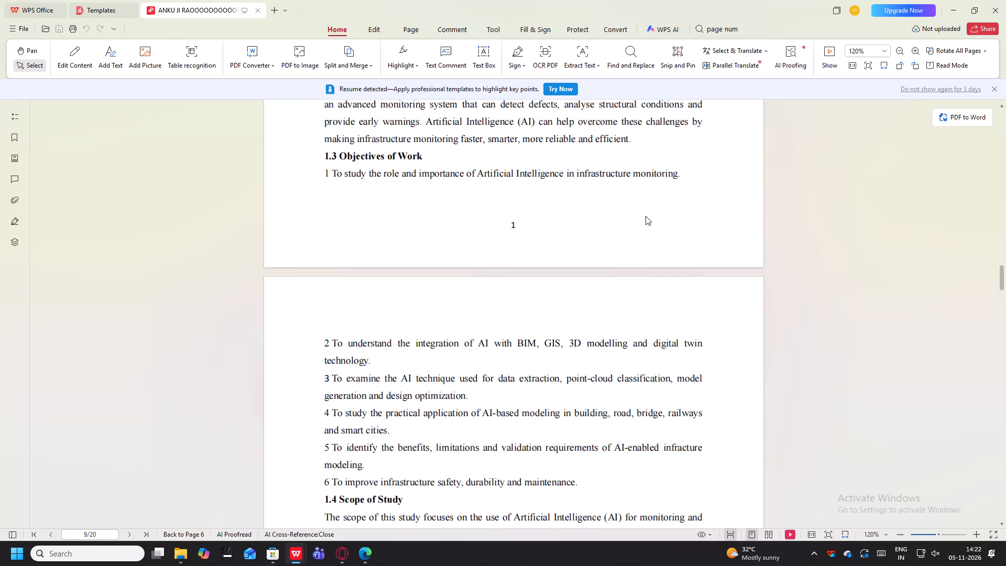
scroll(646, 216, down, 10)
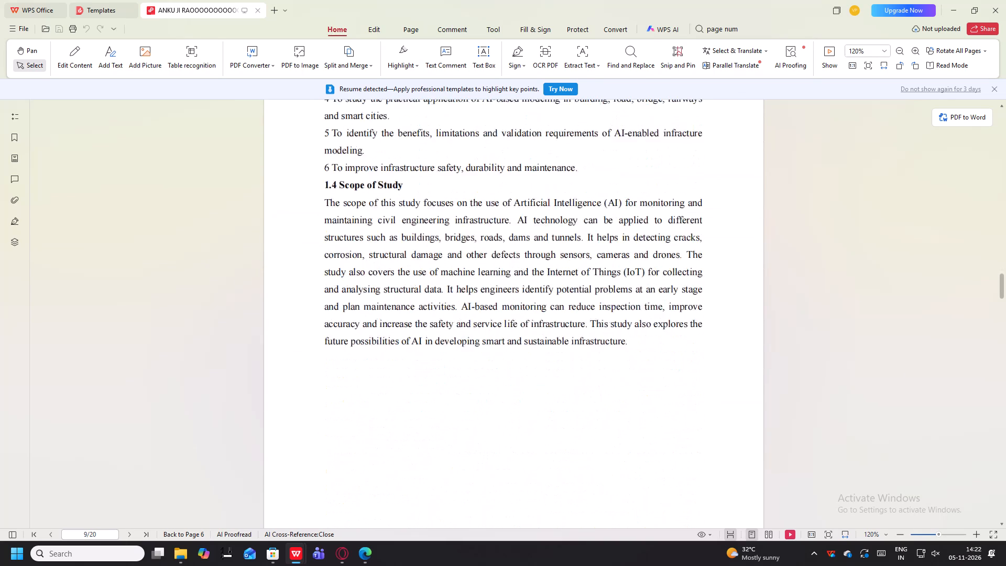
scroll(646, 216, down, 1)
scroll(646, 216, up, 3)
scroll(646, 216, down, 4)
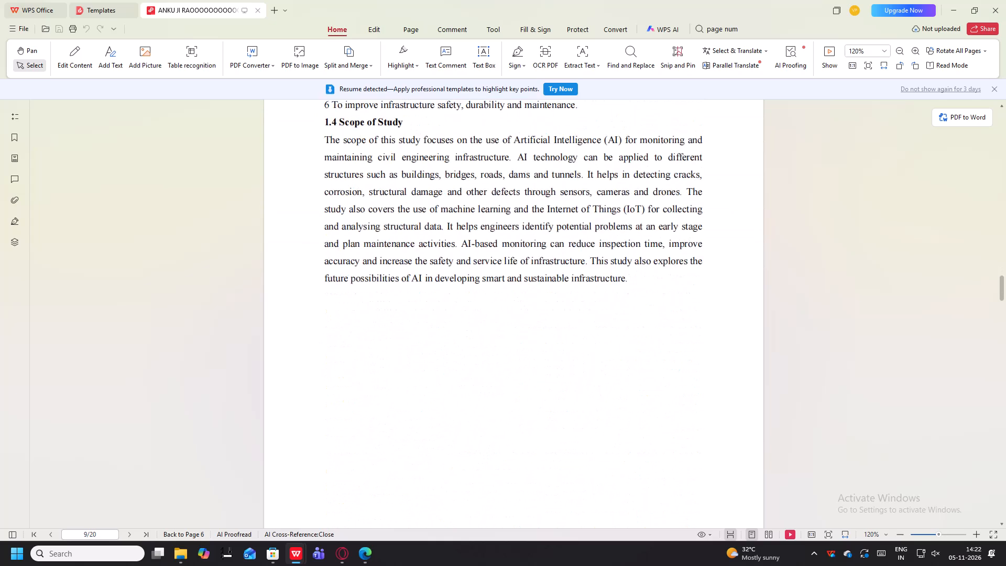
scroll(646, 216, down, 9)
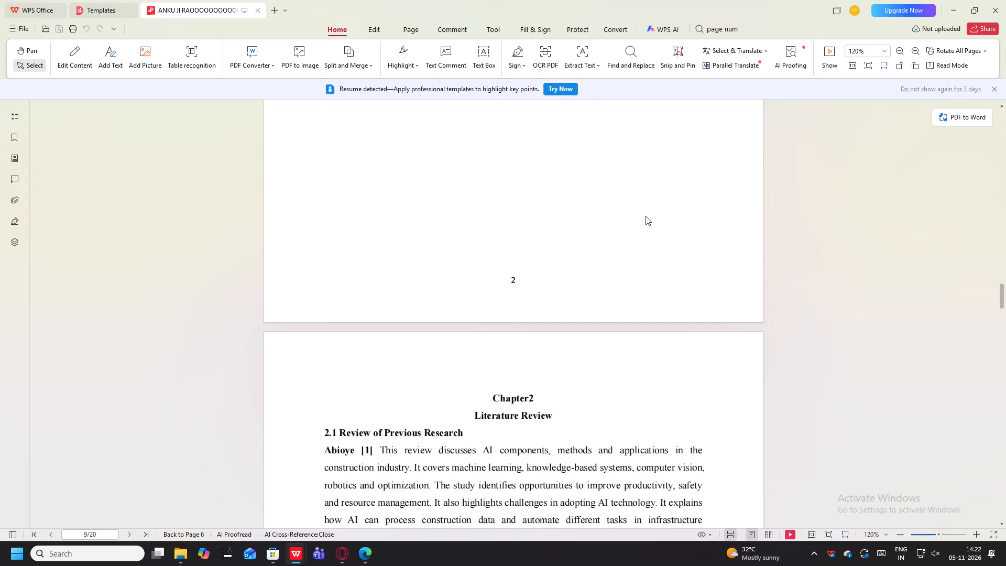
Review Chapter 2 Literature Review in the PDF report, covering the previous research entries and the research gap points.
scroll(646, 216, down, 8)
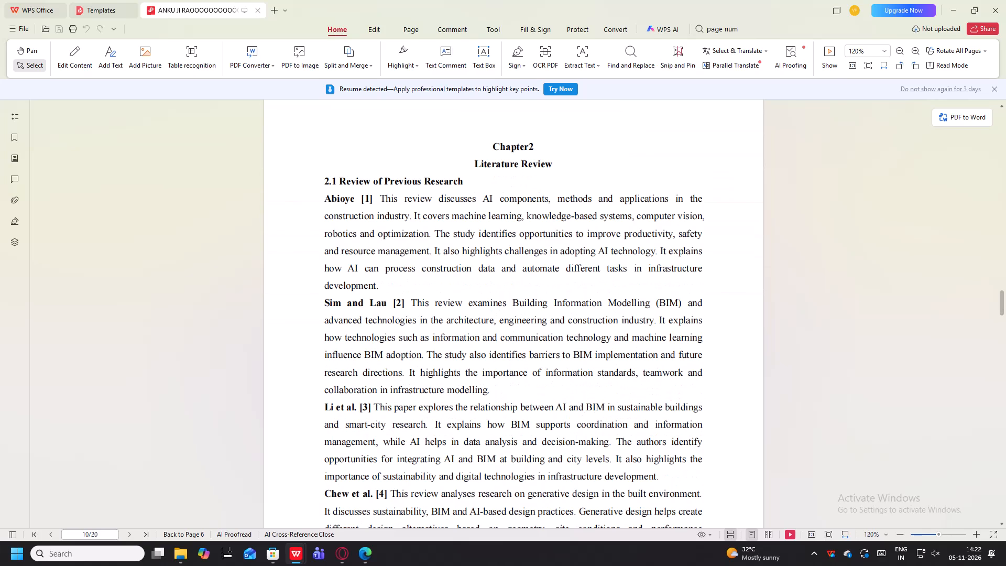
scroll(646, 216, down, 3)
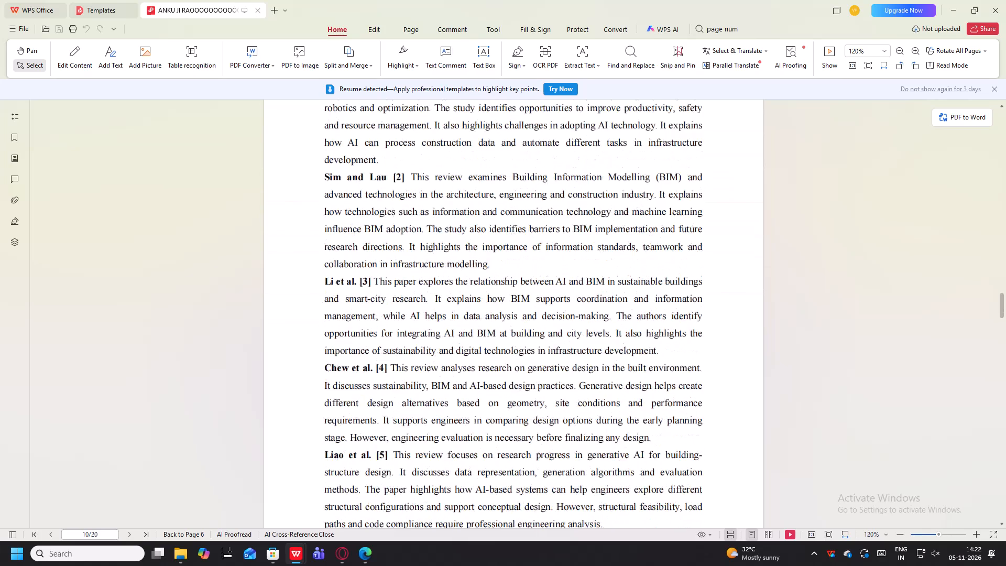
scroll(645, 216, down, 5)
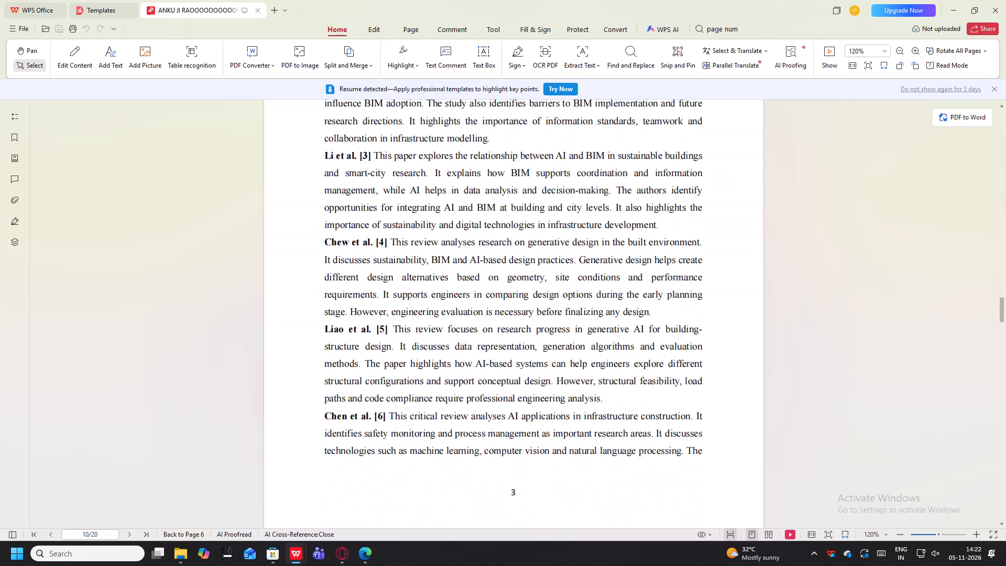
scroll(645, 216, down, 10)
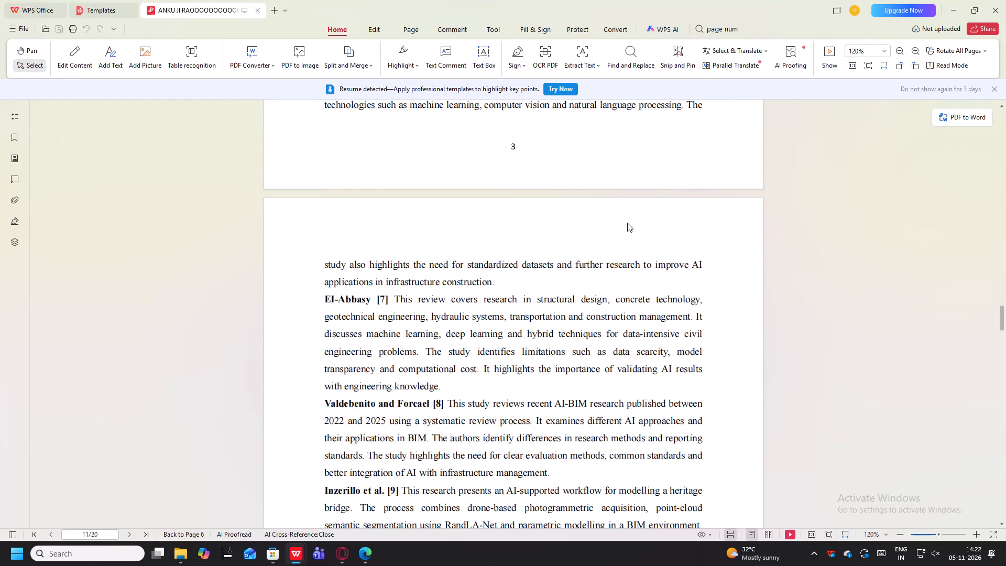
scroll(627, 223, down, 16)
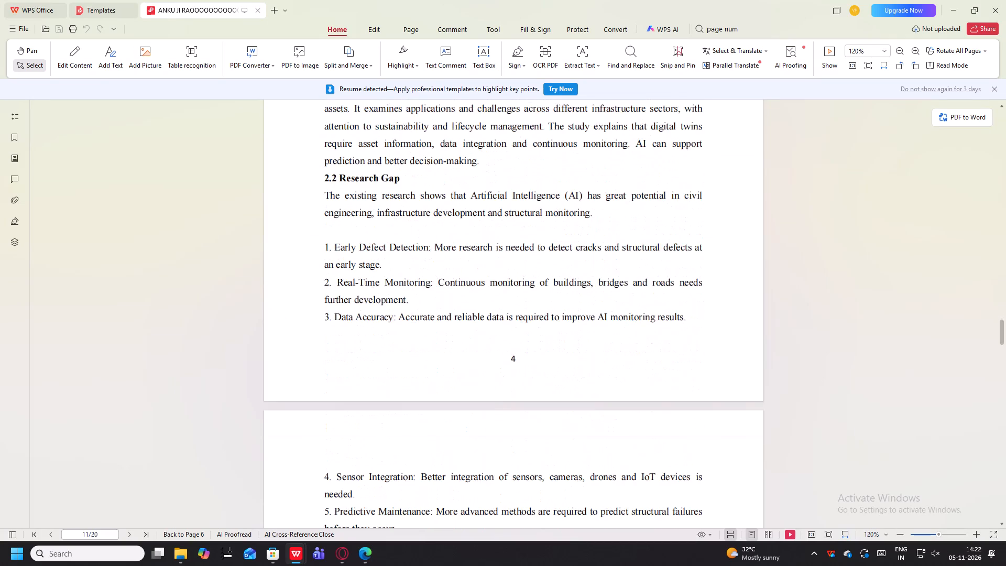
scroll(627, 223, down, 12)
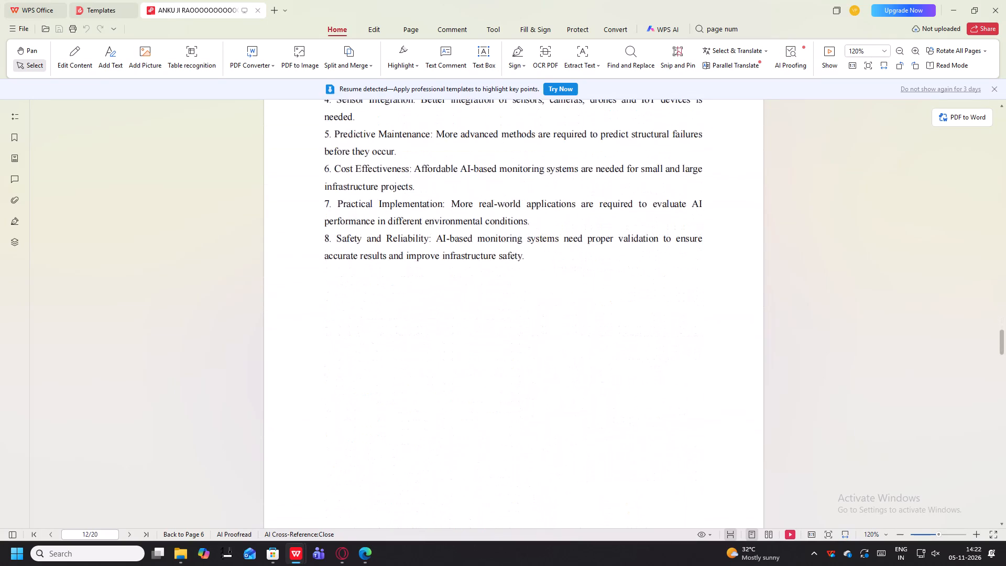
Examine Chapter 3 Materials and Methodology in the PDF report, including the workflow figure and the start of the tools table.
scroll(627, 223, down, 16)
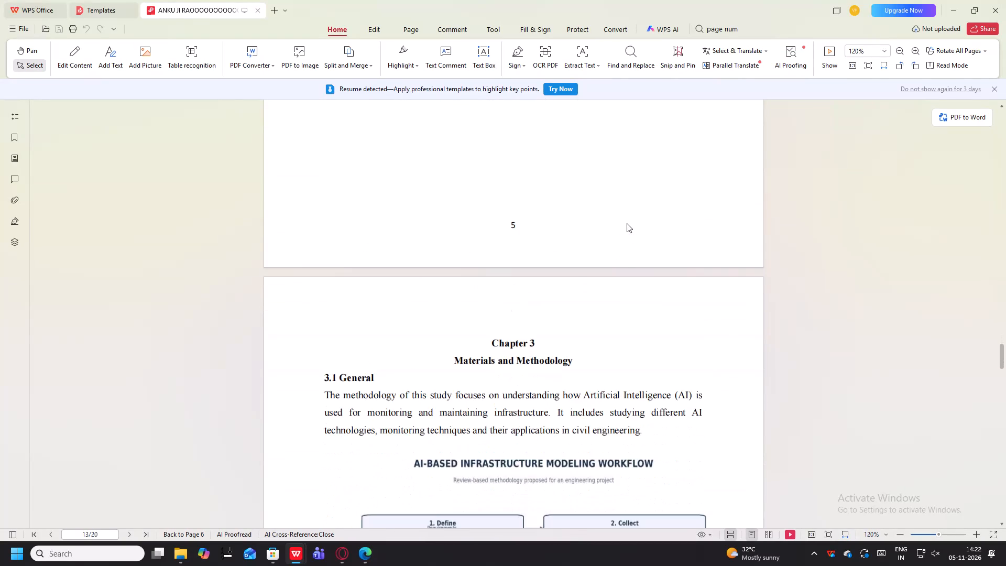
scroll(627, 223, down, 11)
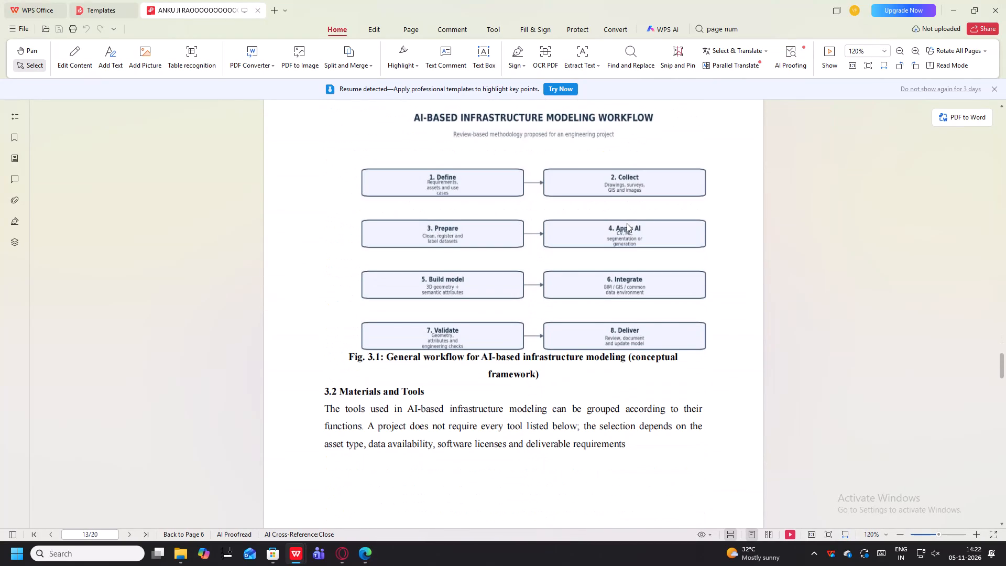
scroll(627, 223, down, 5)
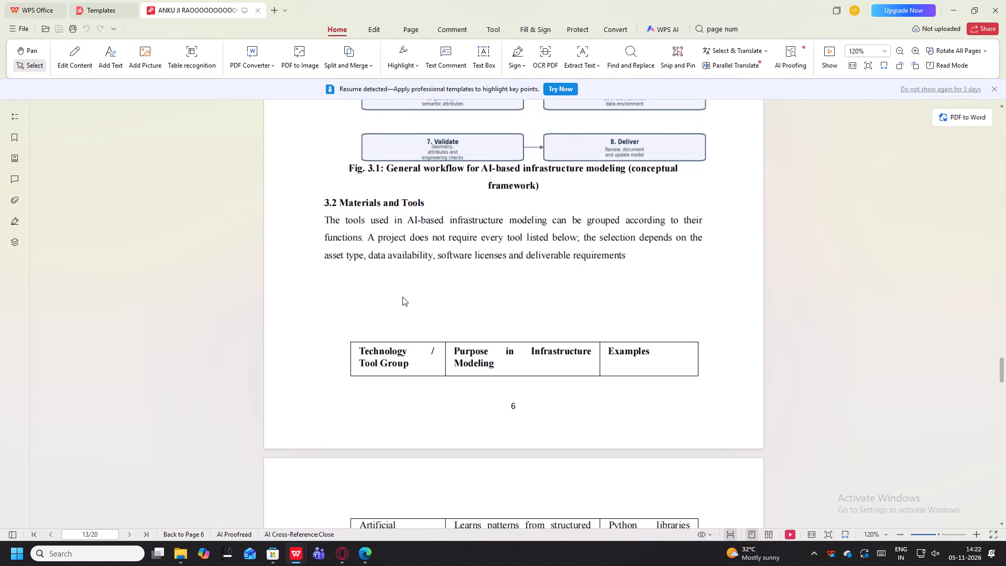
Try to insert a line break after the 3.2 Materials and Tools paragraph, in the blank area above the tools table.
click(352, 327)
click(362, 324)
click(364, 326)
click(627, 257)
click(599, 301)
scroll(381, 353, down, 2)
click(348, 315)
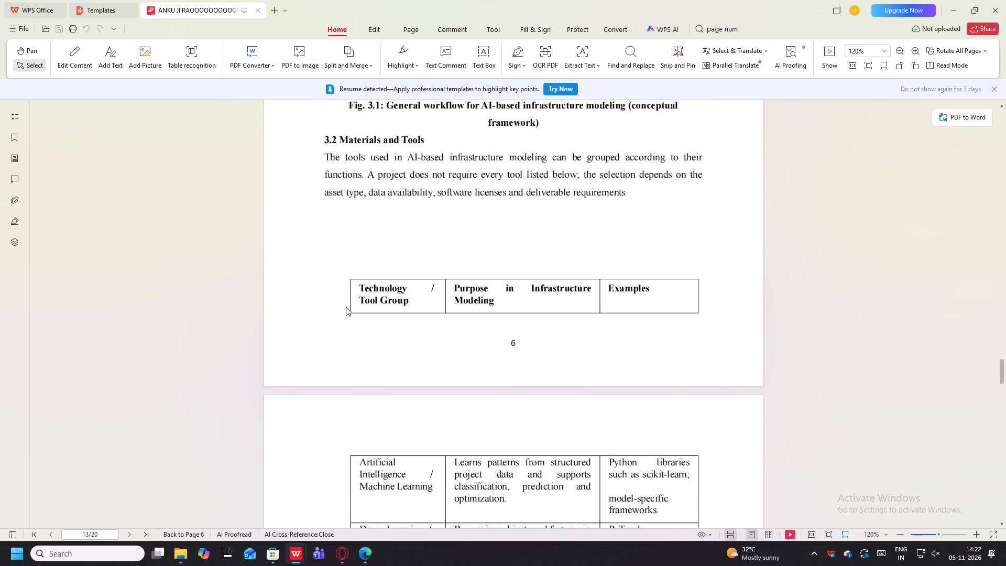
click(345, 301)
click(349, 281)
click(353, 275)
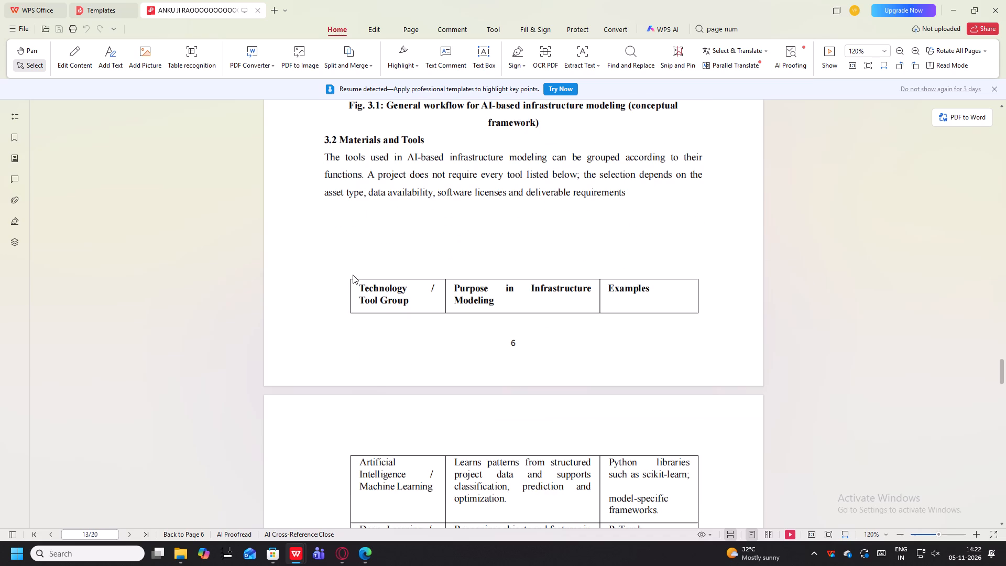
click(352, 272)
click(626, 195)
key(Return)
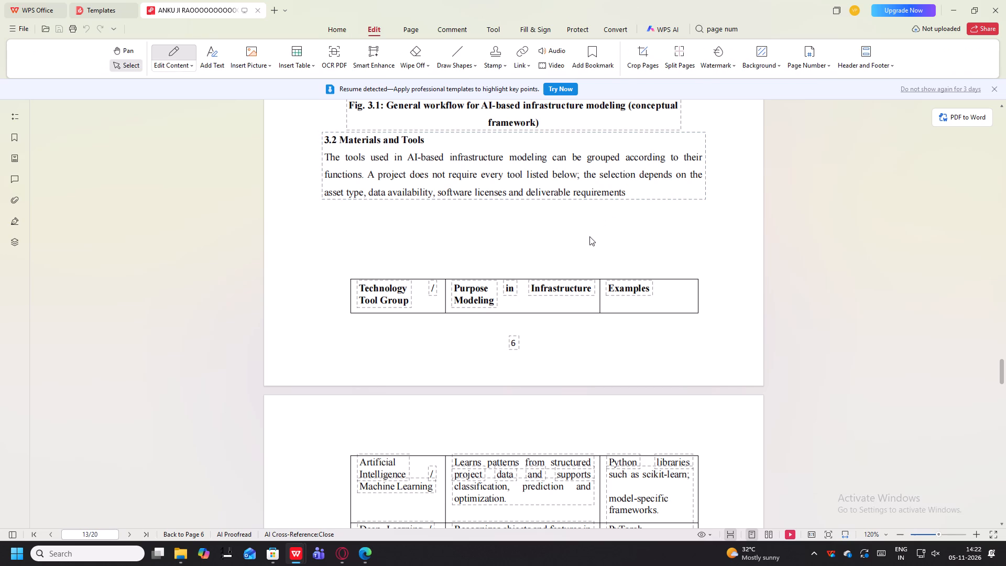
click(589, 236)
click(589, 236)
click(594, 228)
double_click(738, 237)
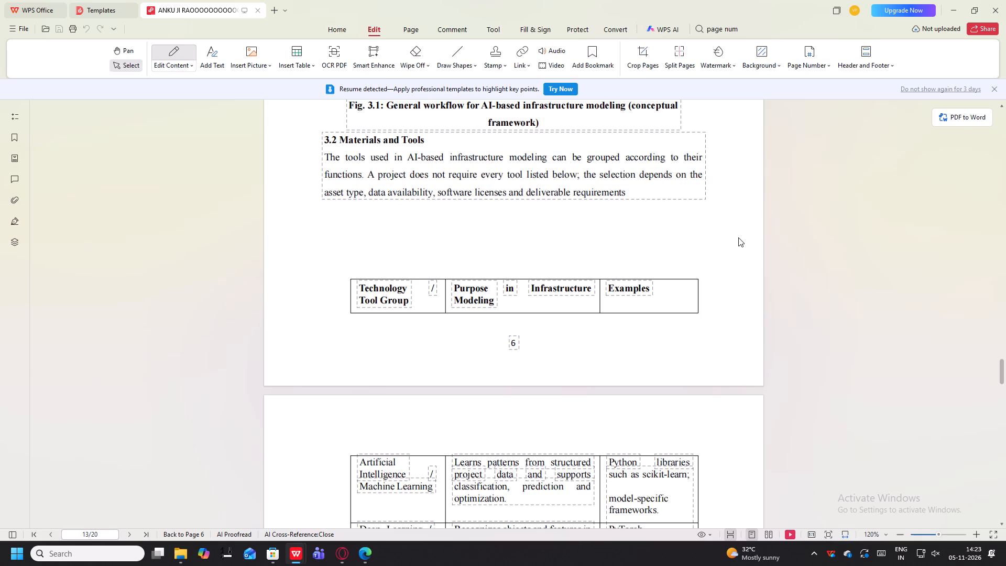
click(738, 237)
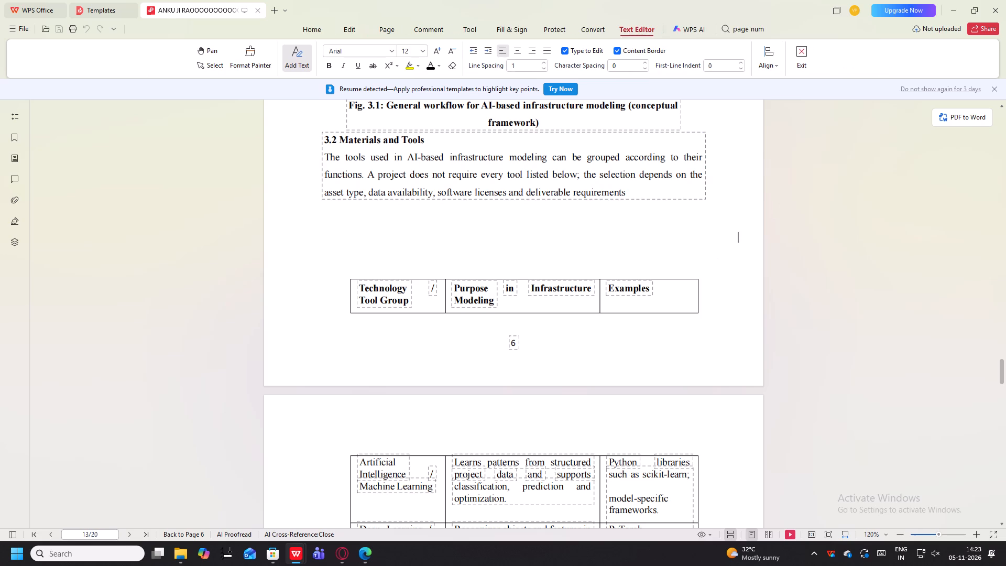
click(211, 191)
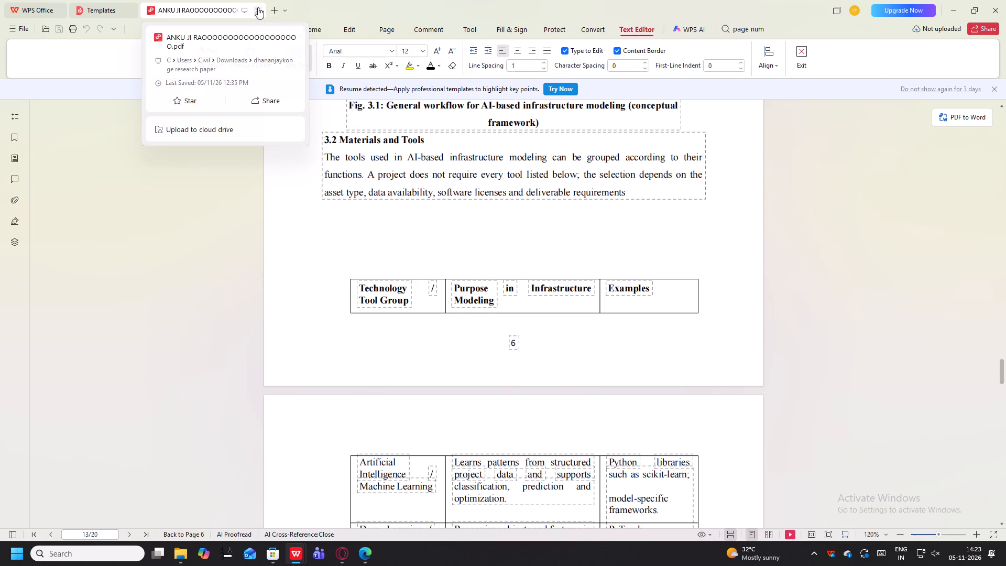
Close the PDF report.
click(258, 7)
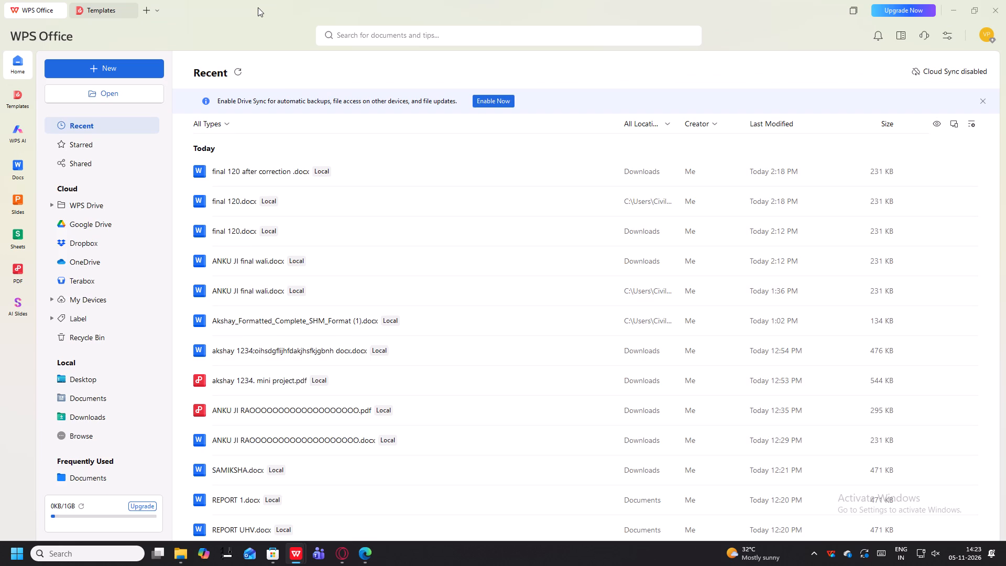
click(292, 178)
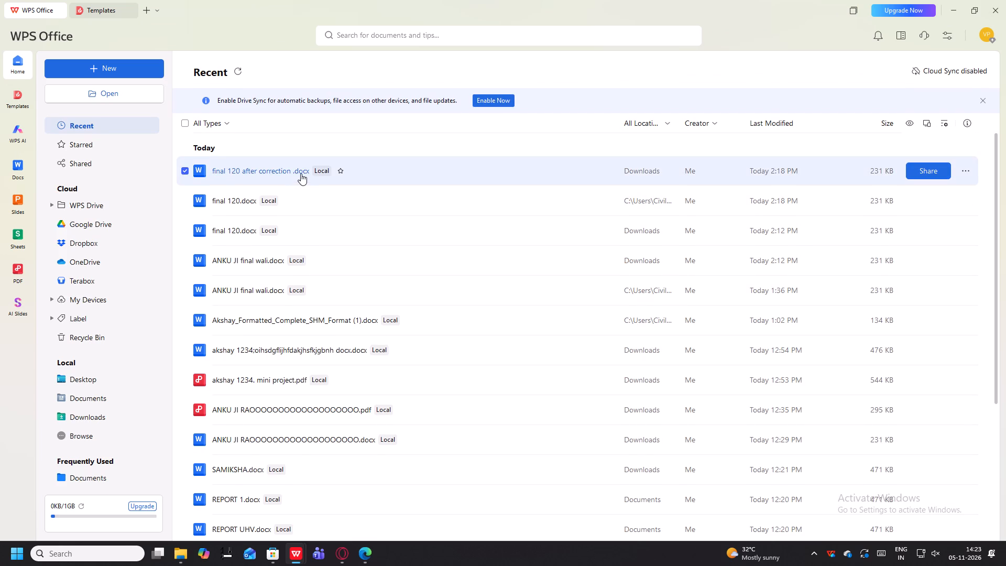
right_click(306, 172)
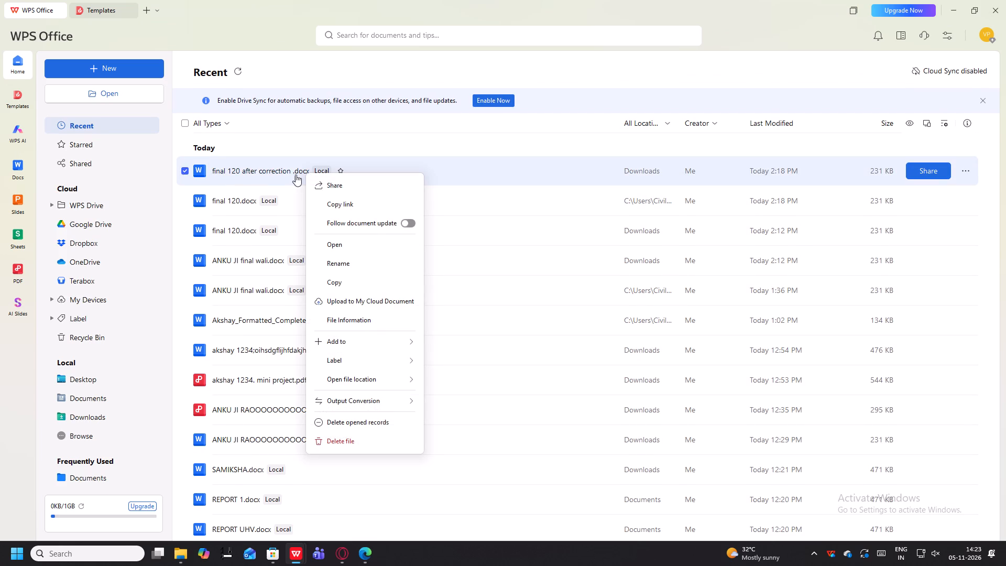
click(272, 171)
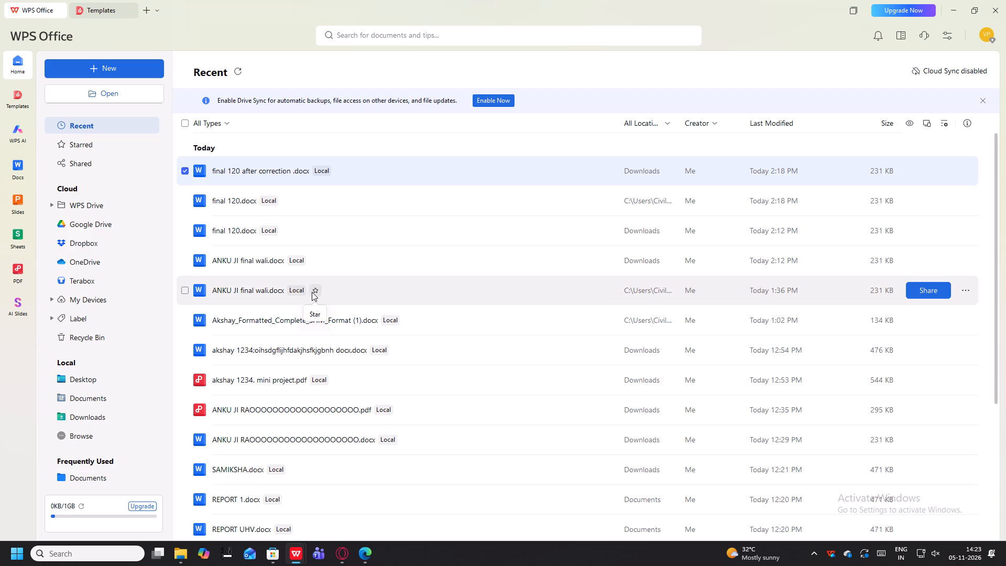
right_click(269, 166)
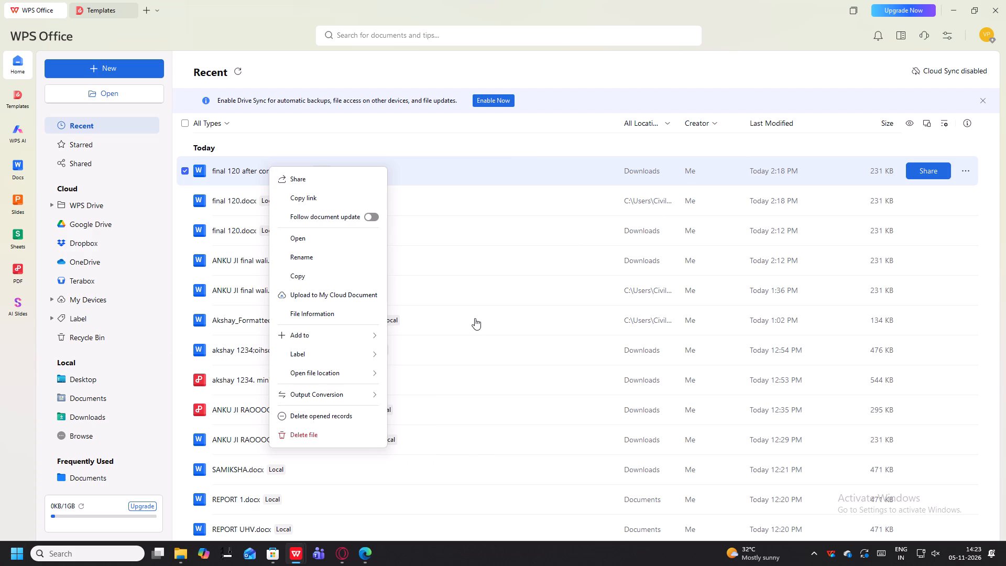
Close the recent-files window to get back to the open real estate seminar report.
click(996, 6)
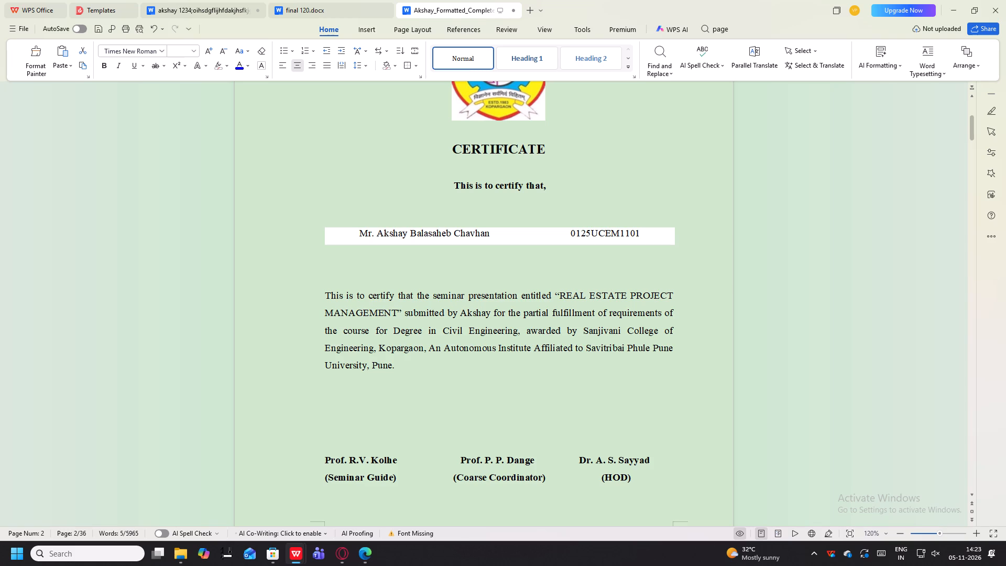
Check the certificate page and the cover page of the real estate project management seminar report.
scroll(572, 223, down, 2)
scroll(572, 223, up, 2)
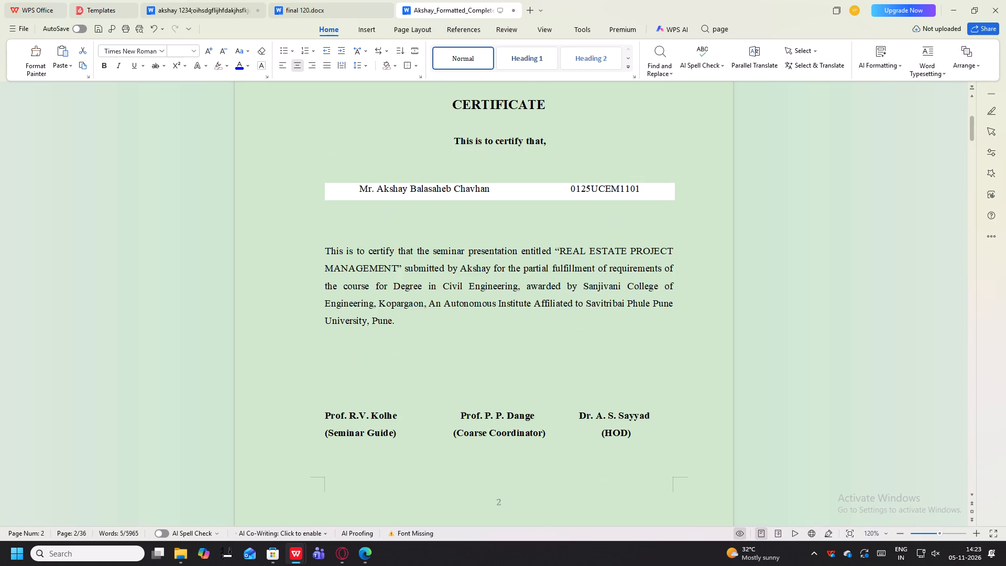
scroll(572, 223, up, 6)
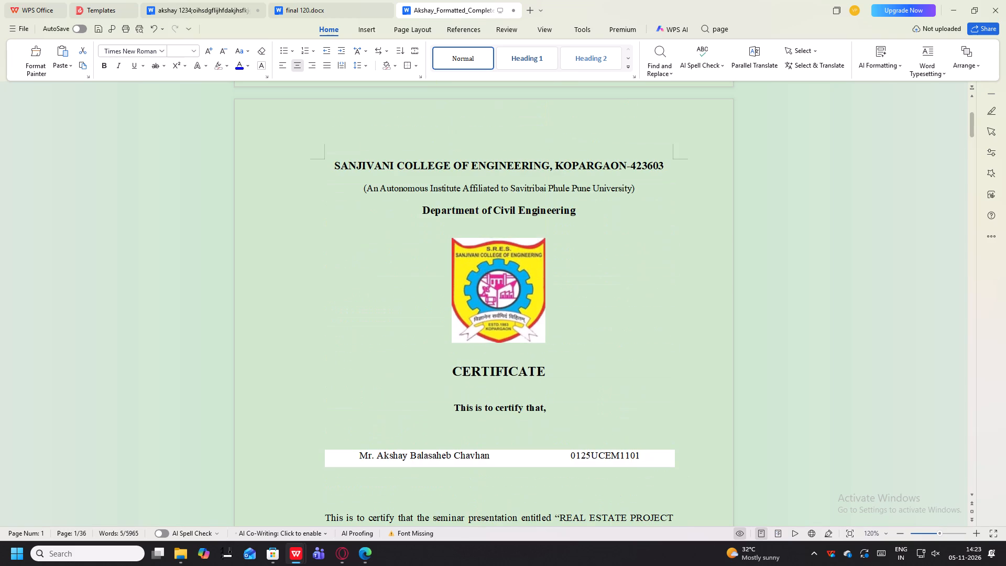
scroll(572, 223, up, 9)
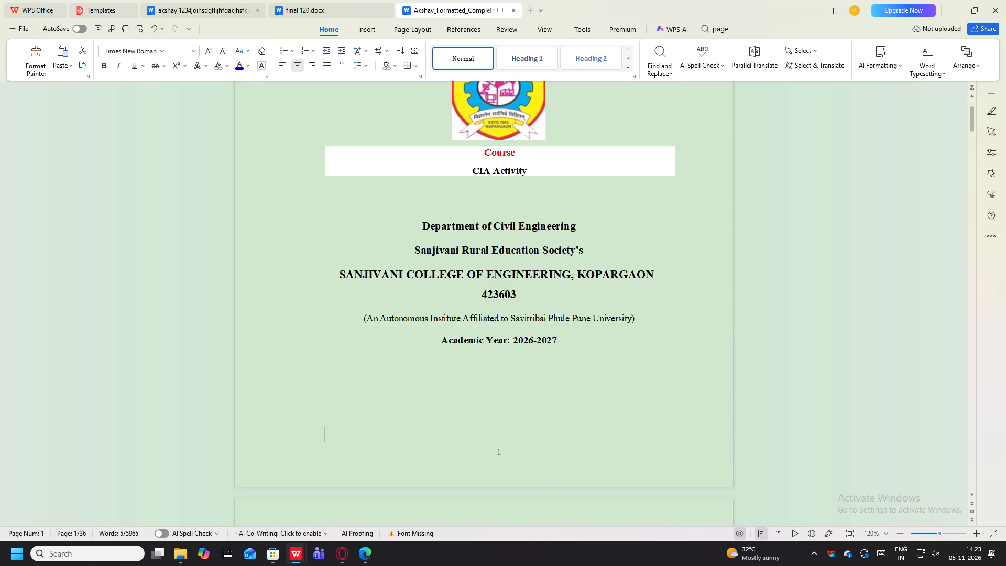
scroll(572, 223, down, 4)
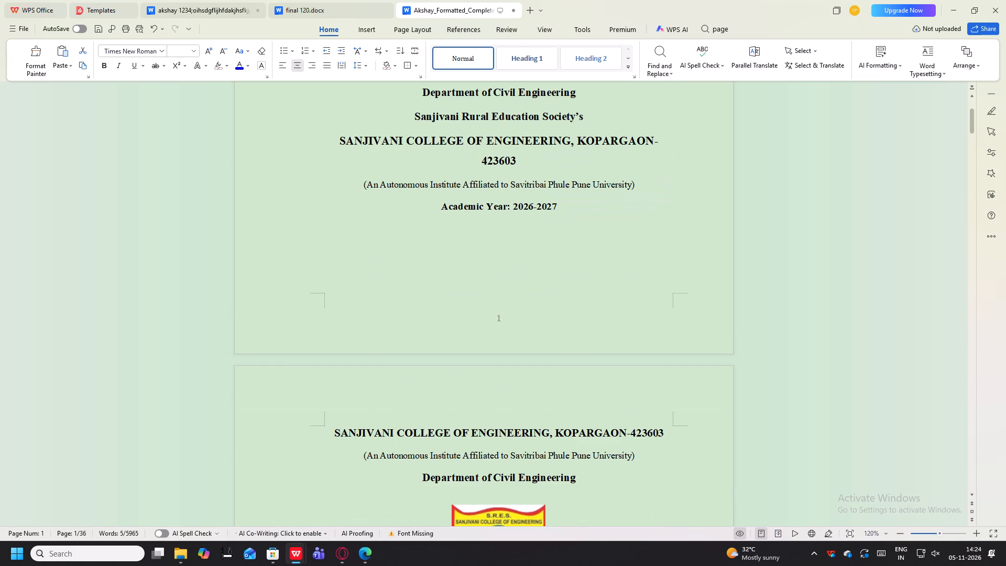
Replace the selected five-word text in the 3.9 Integrated Real Estate Project Management Framework flow with a space.
key(space)
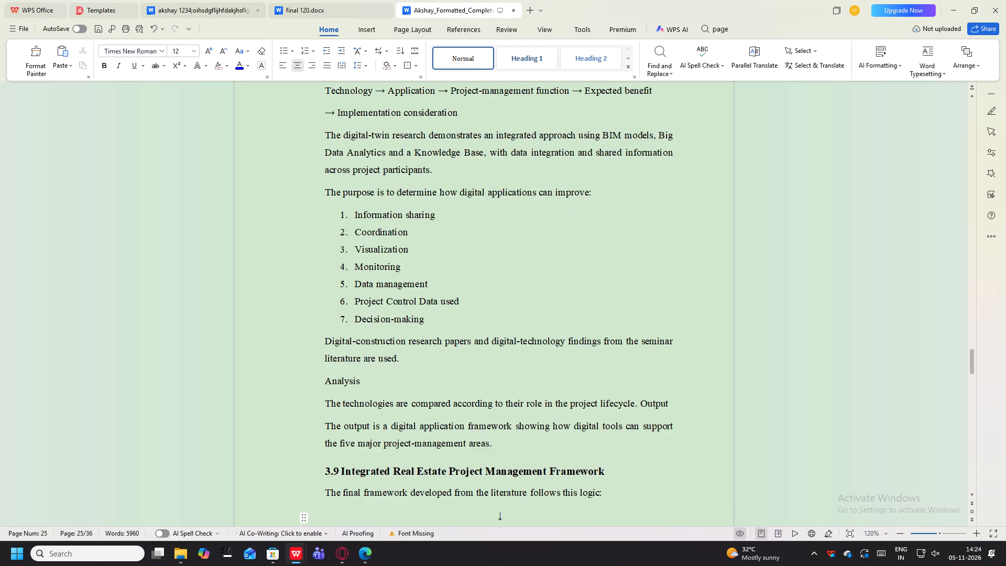
Review the 3.8 Digital Applications Assessment section and the stakeholder list that precedes it in Chapter 3.
scroll(597, 246, up, 12)
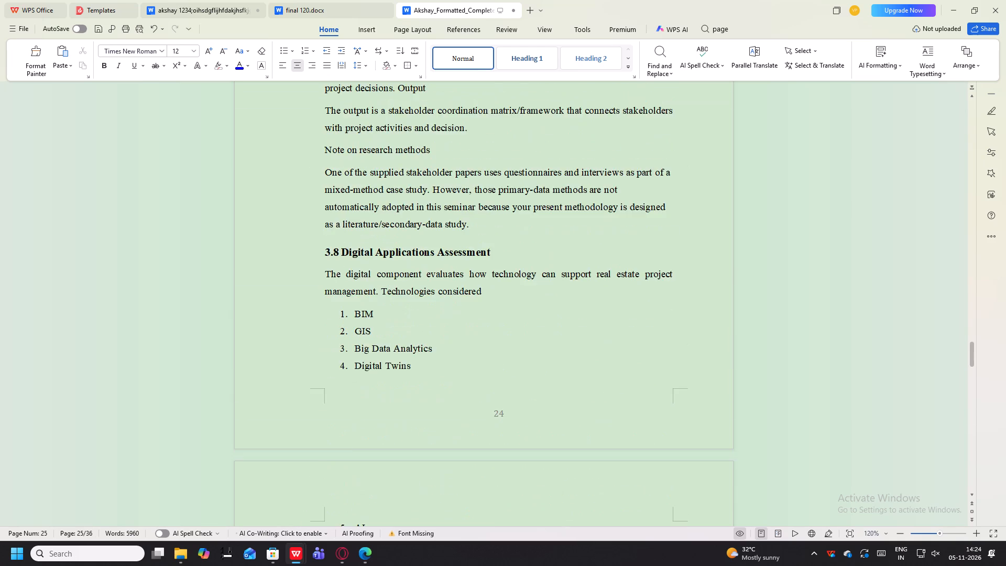
scroll(597, 246, up, 15)
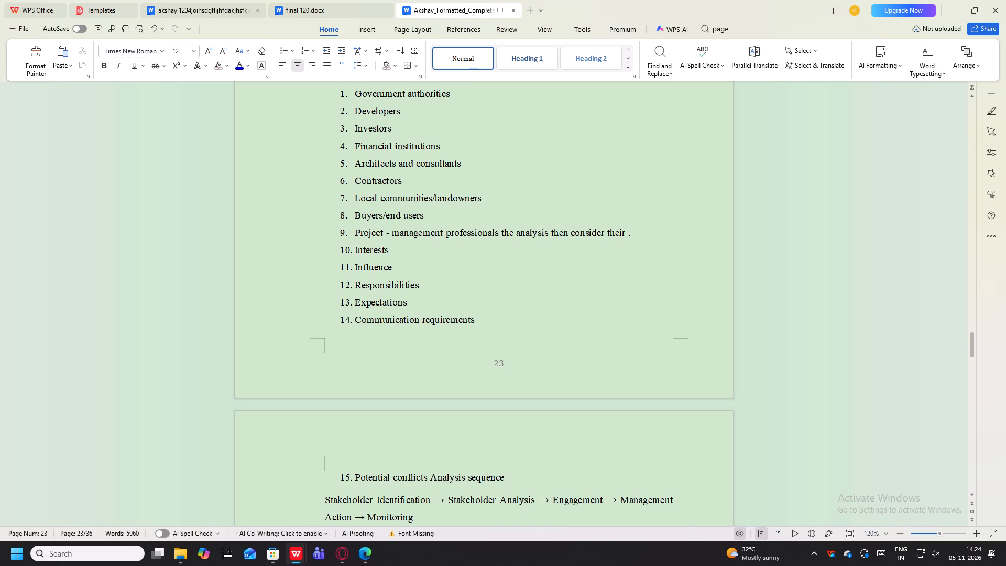
Review the report's front matter, from the certificate and acknowledgement through the table of contents to the start of Chapter 1.
ctrl+click(970, 99)
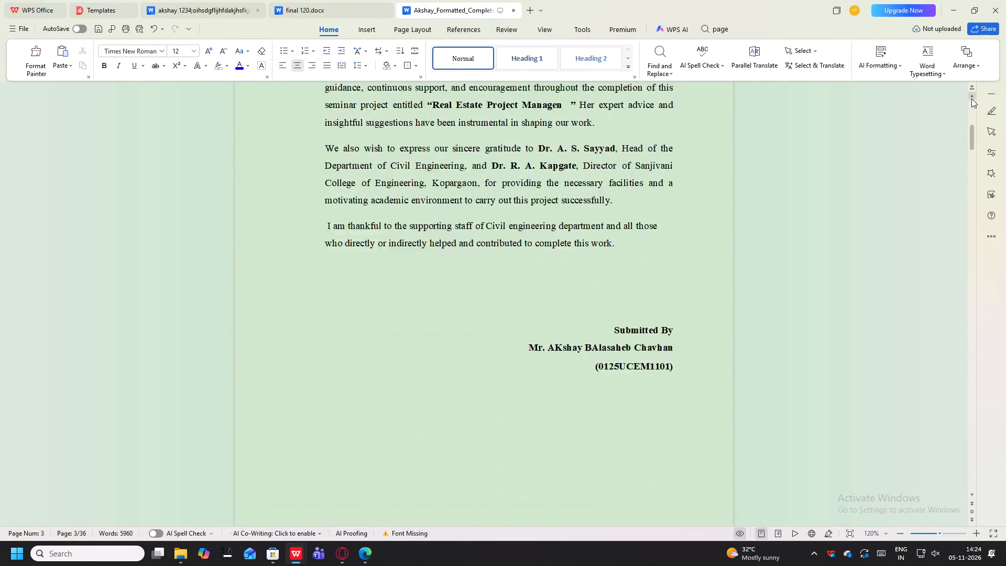
scroll(971, 99, down, 4)
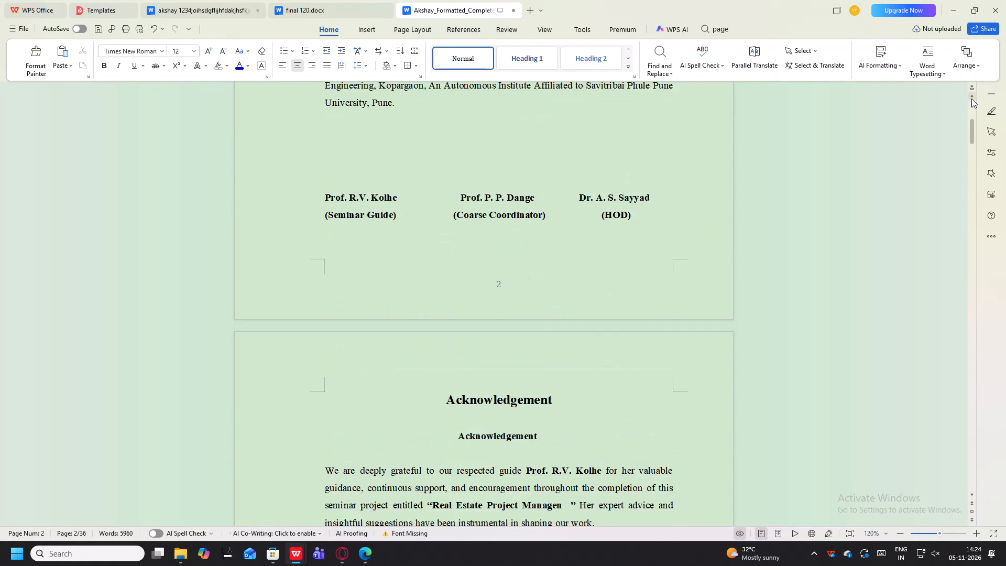
scroll(971, 99, down, 16)
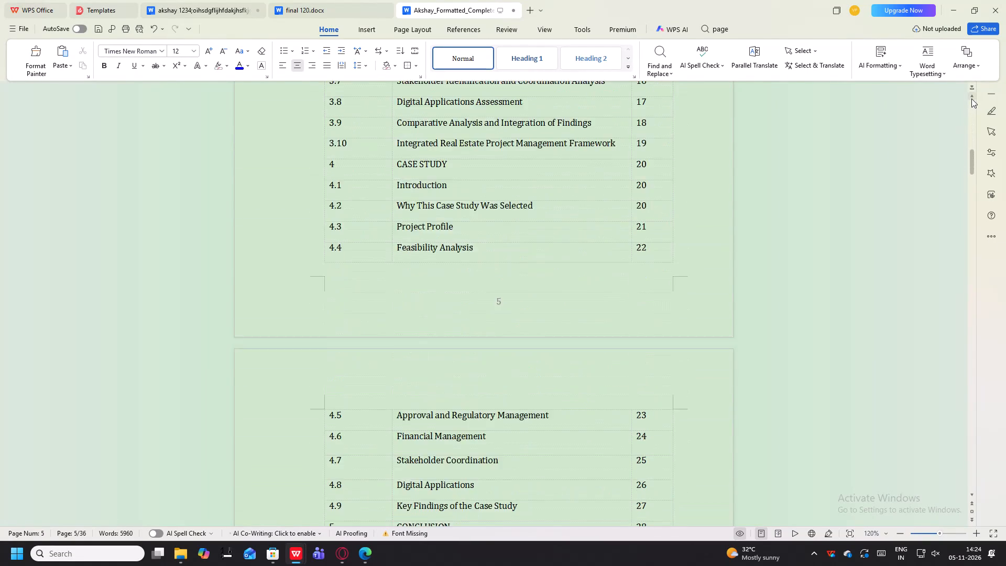
scroll(971, 99, down, 9)
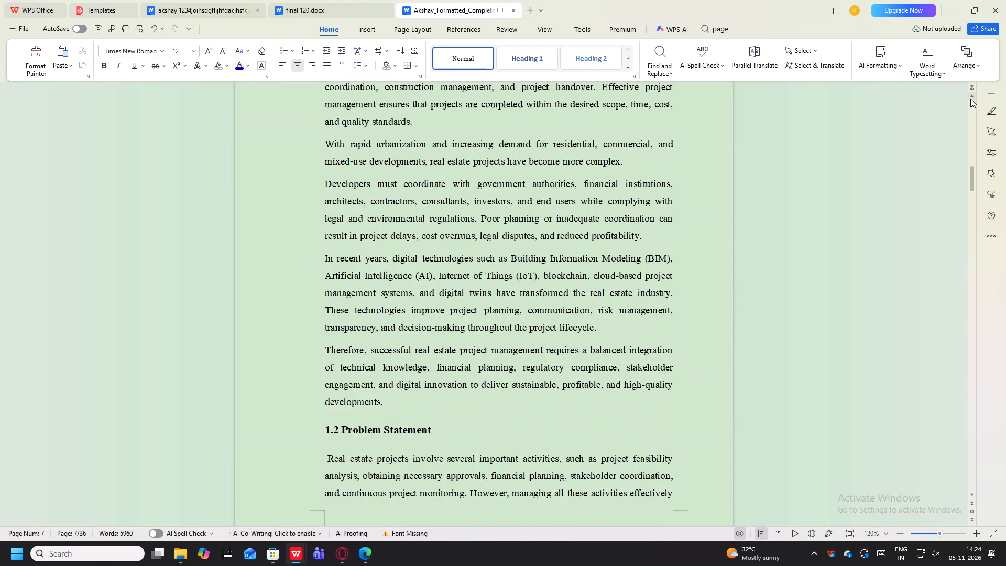
Examine sections 1.2 Problem Statement, 1.3 Necessity and 1.4 Objectives of the Study in Chapter 1.
scroll(970, 99, down, 9)
scroll(969, 99, up, 5)
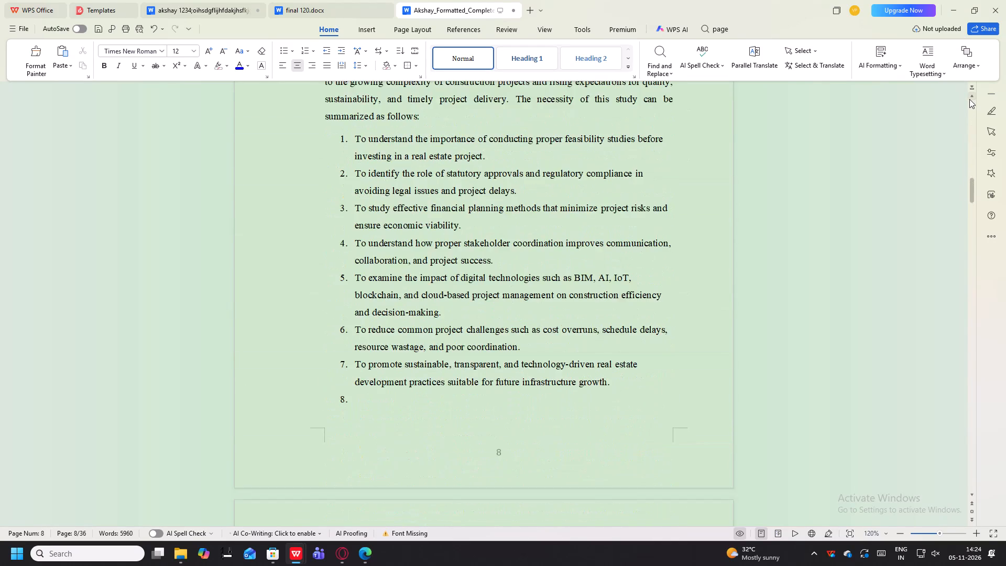
scroll(969, 99, down, 4)
scroll(969, 99, up, 1)
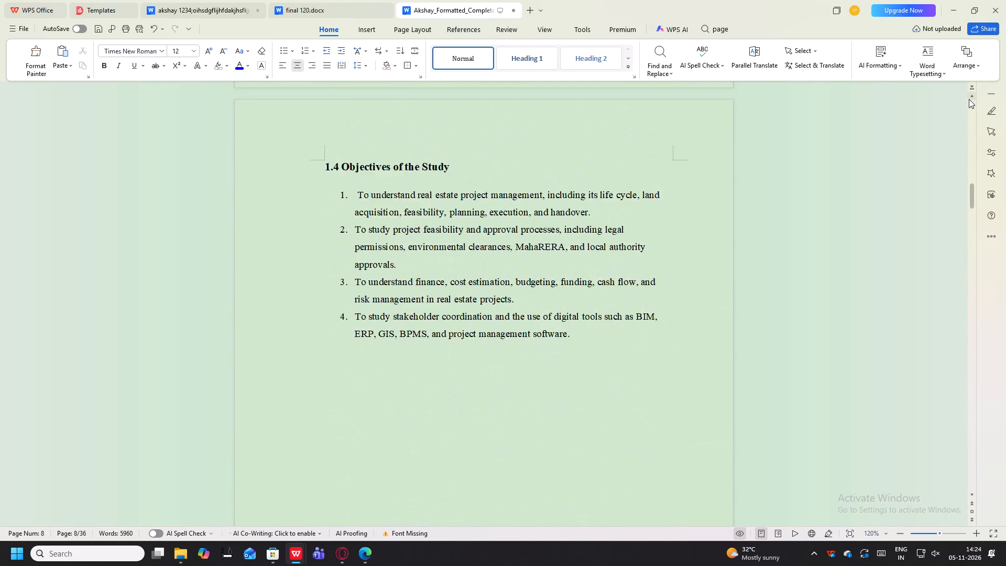
scroll(969, 99, up, 3)
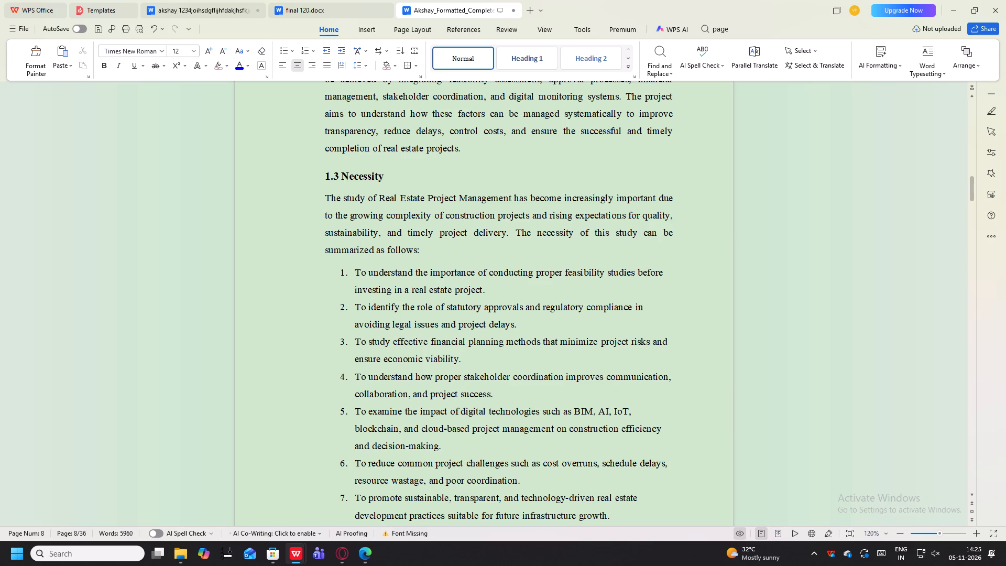
Select the first numbered point under 1.3 Necessity, about the importance of proper feasibility studies.
ctrl+scroll(934, 125, down, 1)
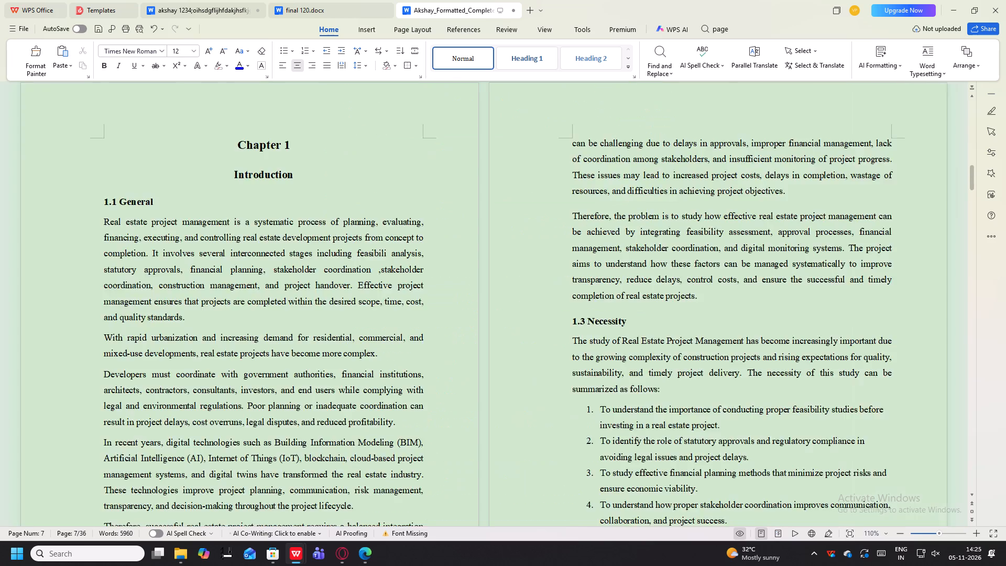
ctrl+scroll(923, 138, down, 1)
ctrl+scroll(626, 292, down, 2)
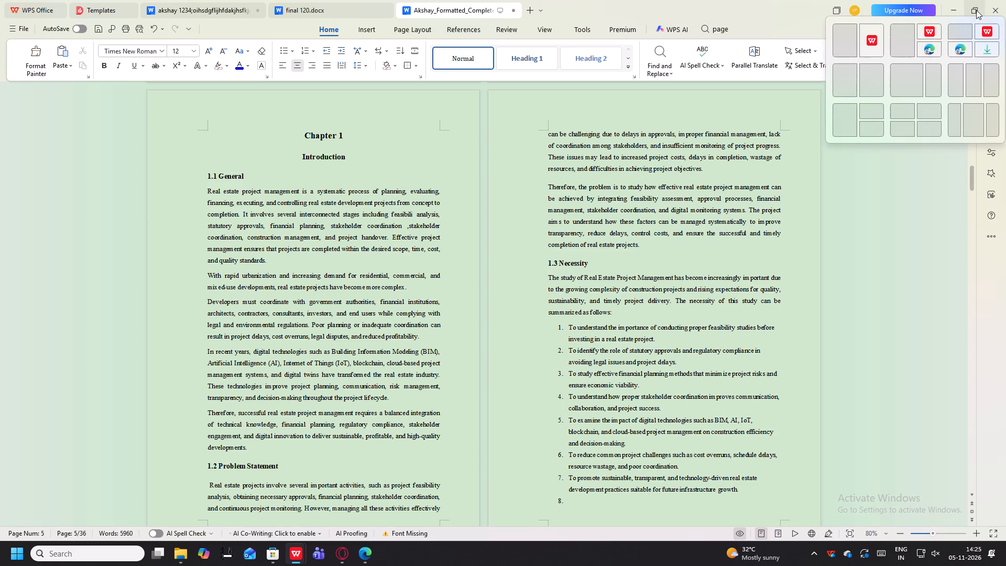
ctrl+click(642, 328)
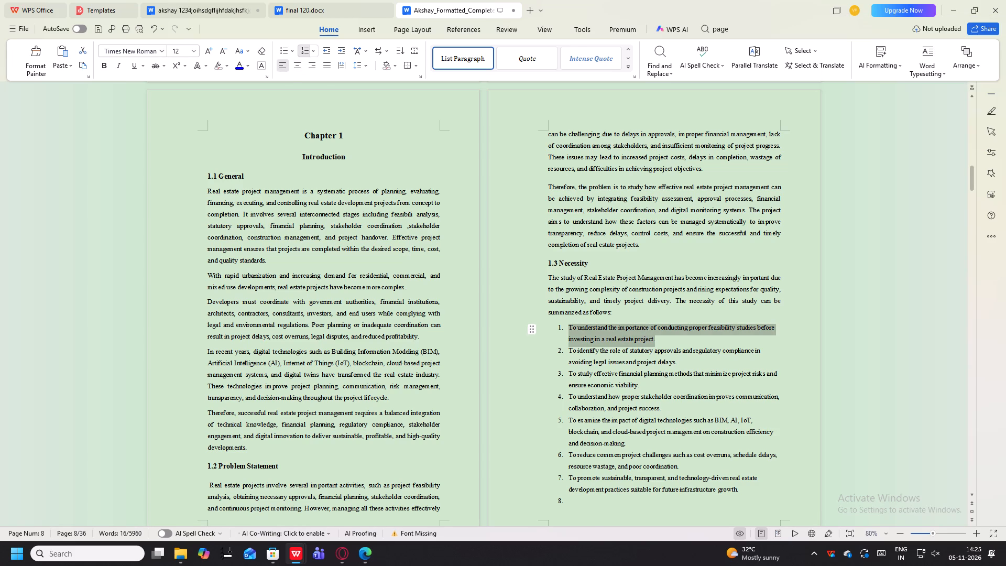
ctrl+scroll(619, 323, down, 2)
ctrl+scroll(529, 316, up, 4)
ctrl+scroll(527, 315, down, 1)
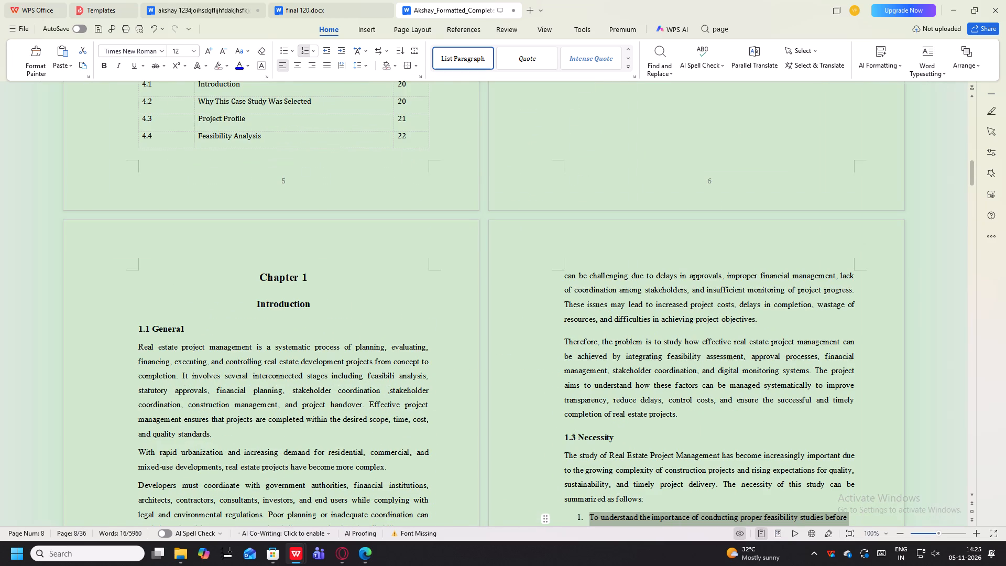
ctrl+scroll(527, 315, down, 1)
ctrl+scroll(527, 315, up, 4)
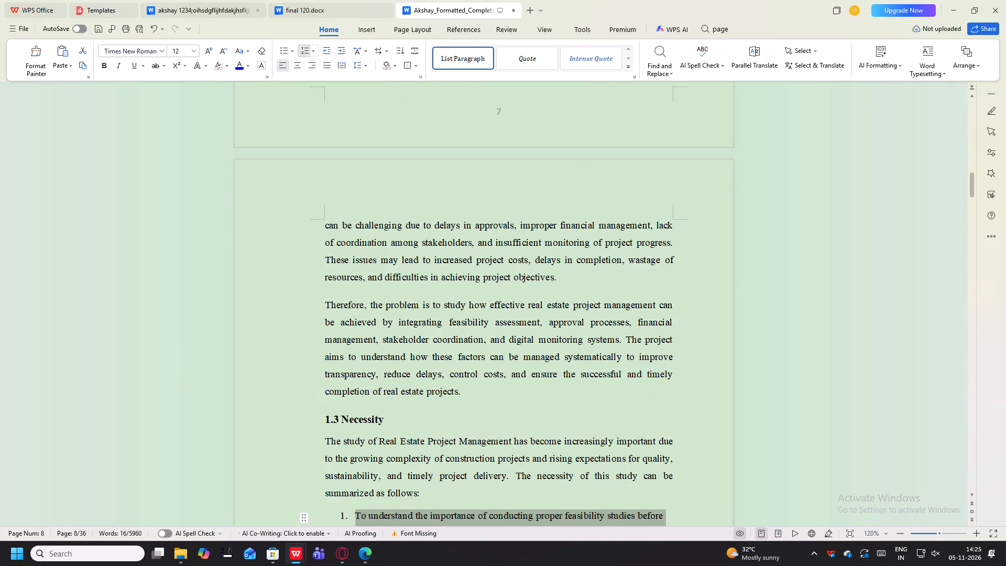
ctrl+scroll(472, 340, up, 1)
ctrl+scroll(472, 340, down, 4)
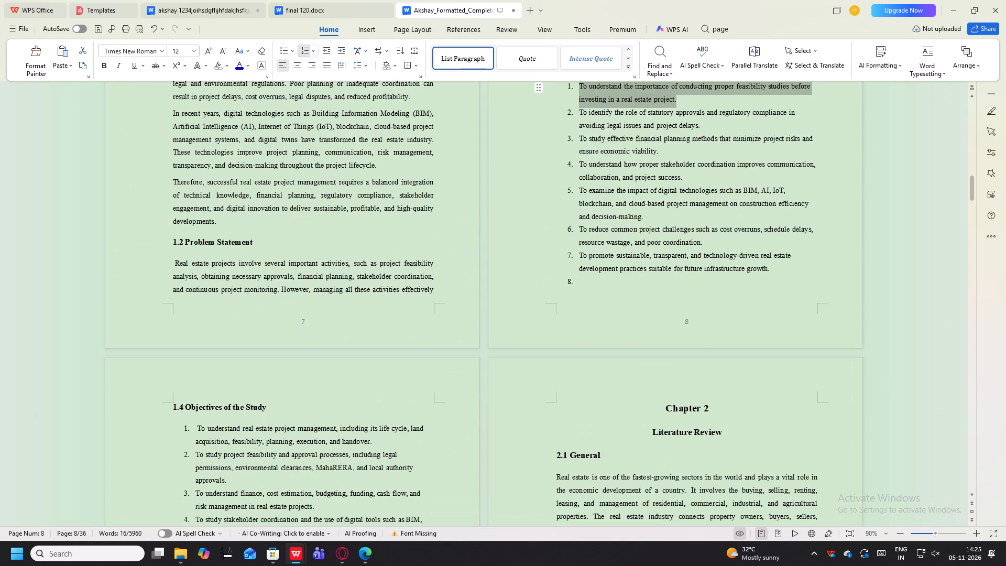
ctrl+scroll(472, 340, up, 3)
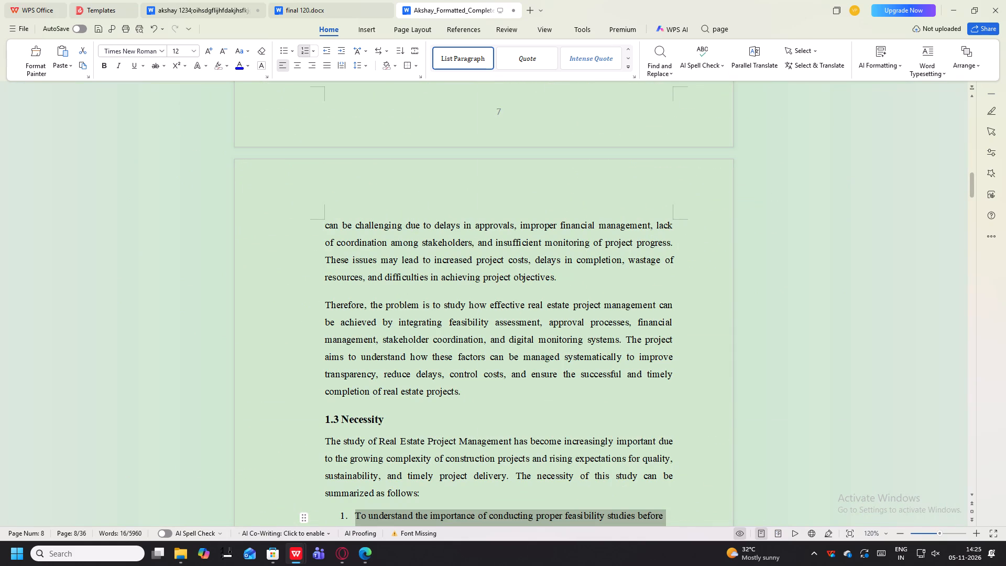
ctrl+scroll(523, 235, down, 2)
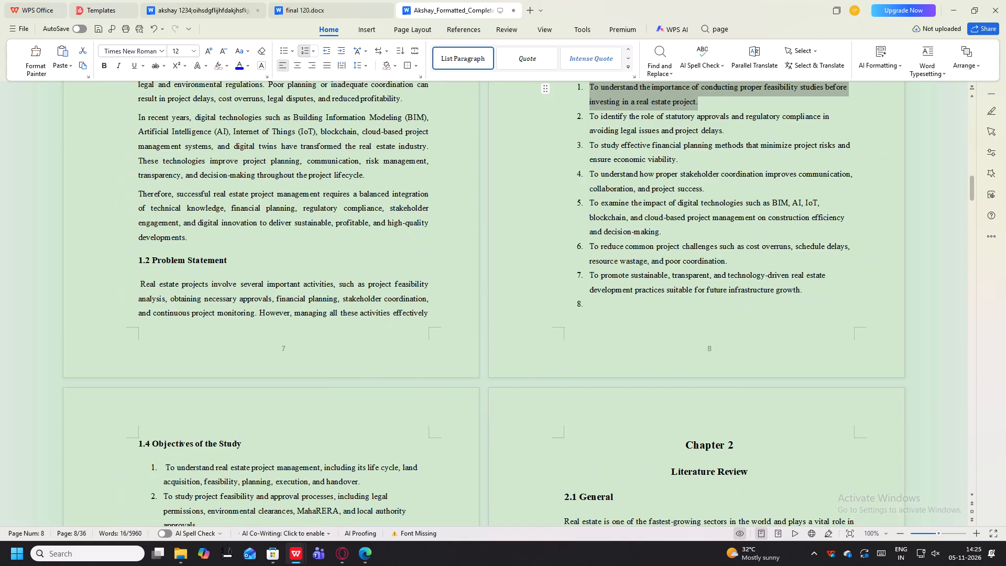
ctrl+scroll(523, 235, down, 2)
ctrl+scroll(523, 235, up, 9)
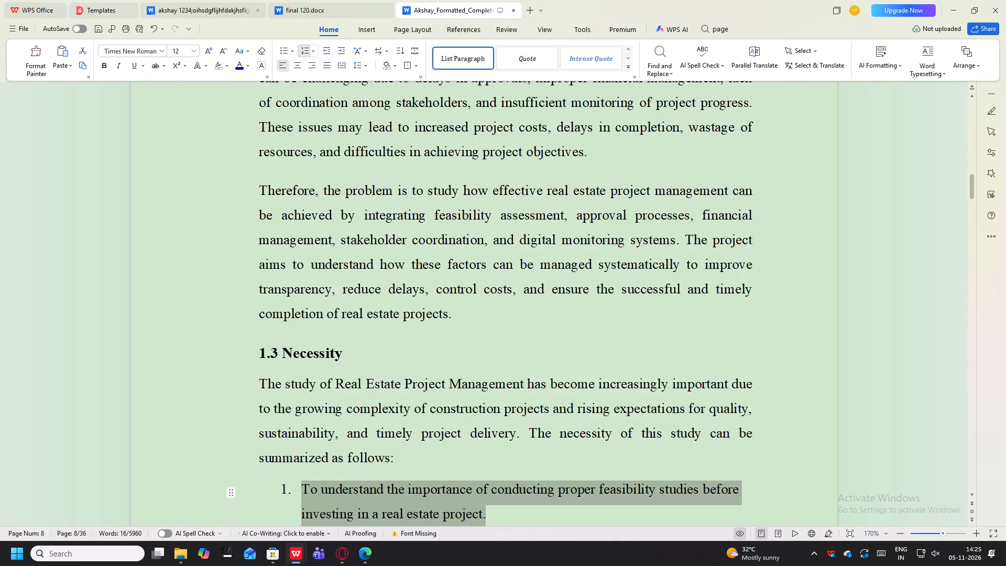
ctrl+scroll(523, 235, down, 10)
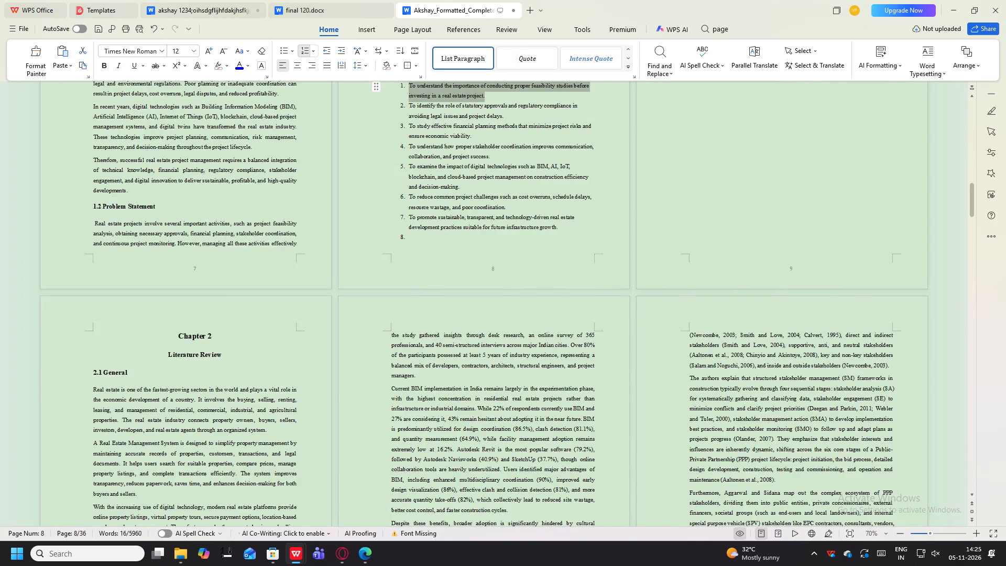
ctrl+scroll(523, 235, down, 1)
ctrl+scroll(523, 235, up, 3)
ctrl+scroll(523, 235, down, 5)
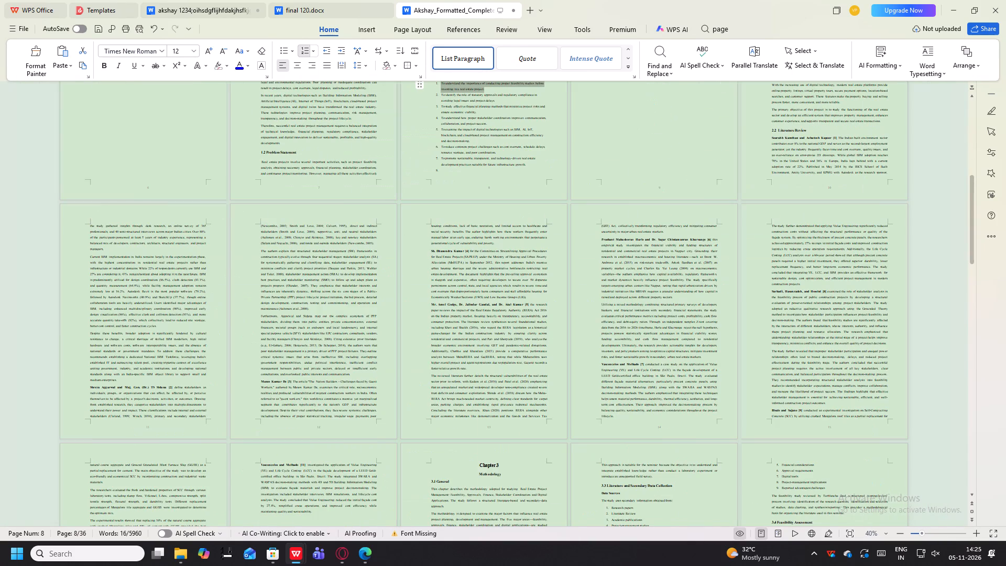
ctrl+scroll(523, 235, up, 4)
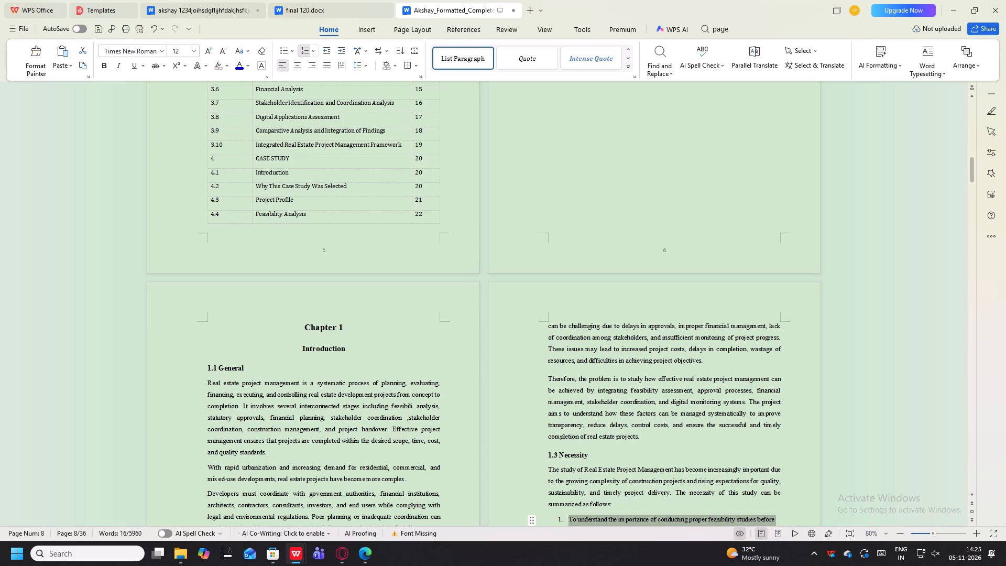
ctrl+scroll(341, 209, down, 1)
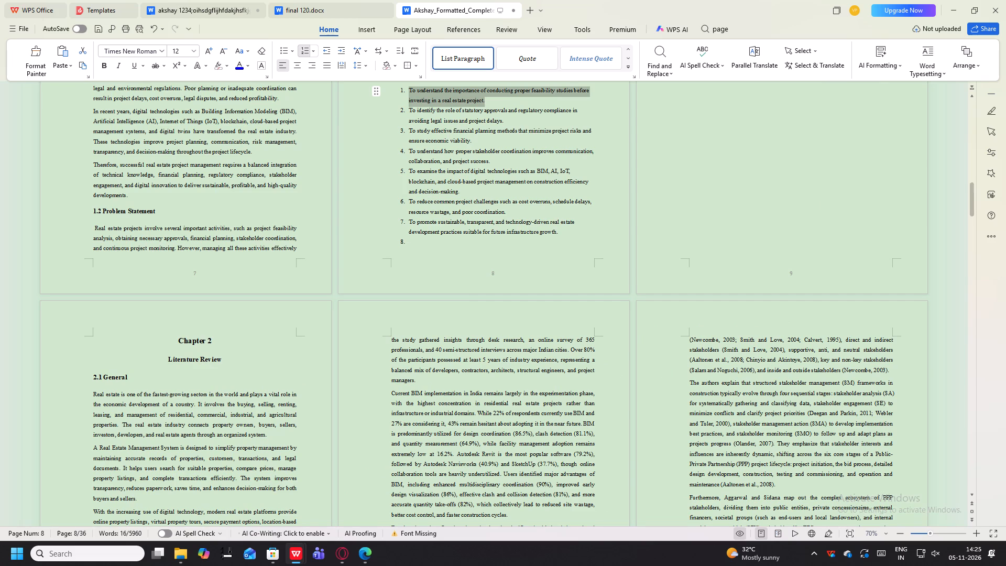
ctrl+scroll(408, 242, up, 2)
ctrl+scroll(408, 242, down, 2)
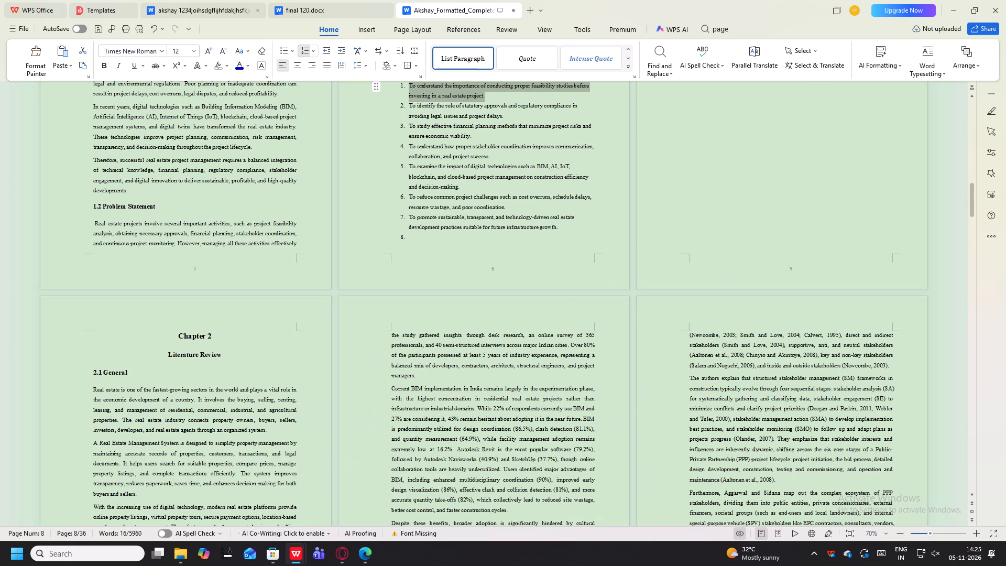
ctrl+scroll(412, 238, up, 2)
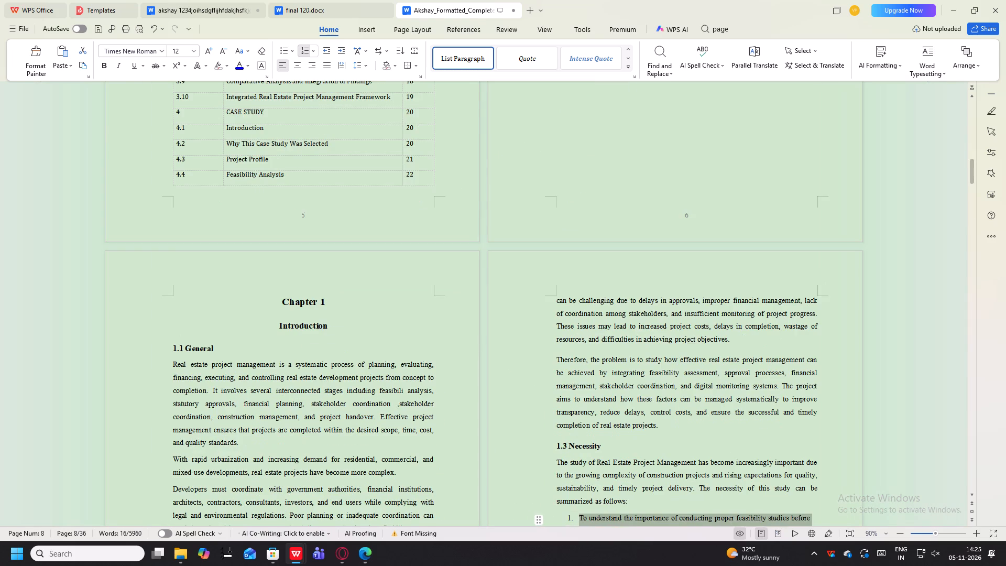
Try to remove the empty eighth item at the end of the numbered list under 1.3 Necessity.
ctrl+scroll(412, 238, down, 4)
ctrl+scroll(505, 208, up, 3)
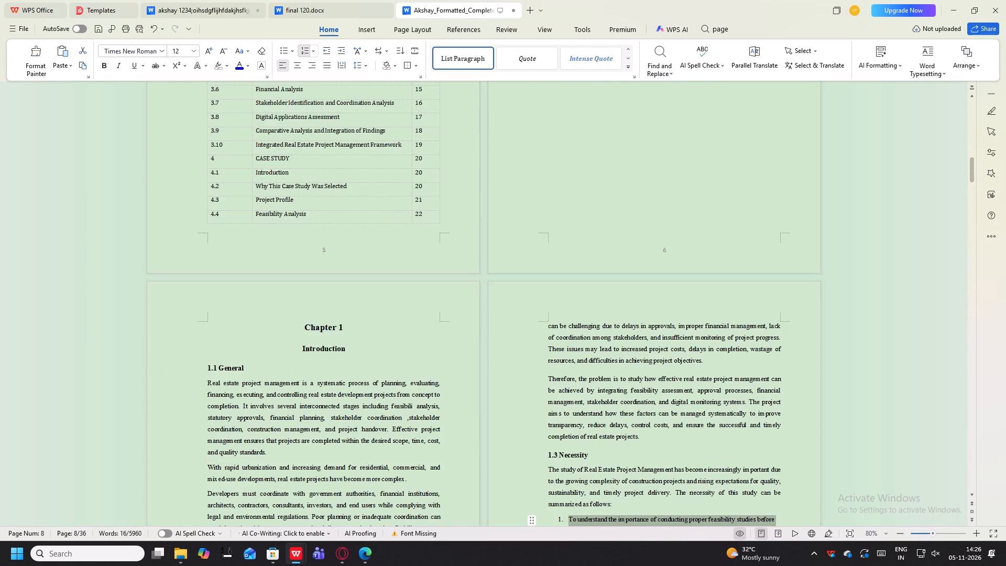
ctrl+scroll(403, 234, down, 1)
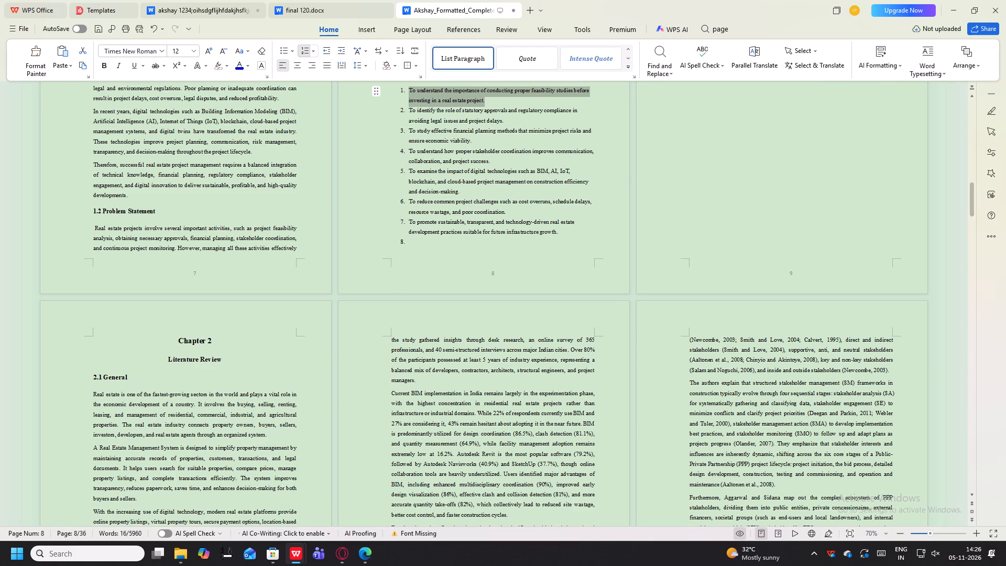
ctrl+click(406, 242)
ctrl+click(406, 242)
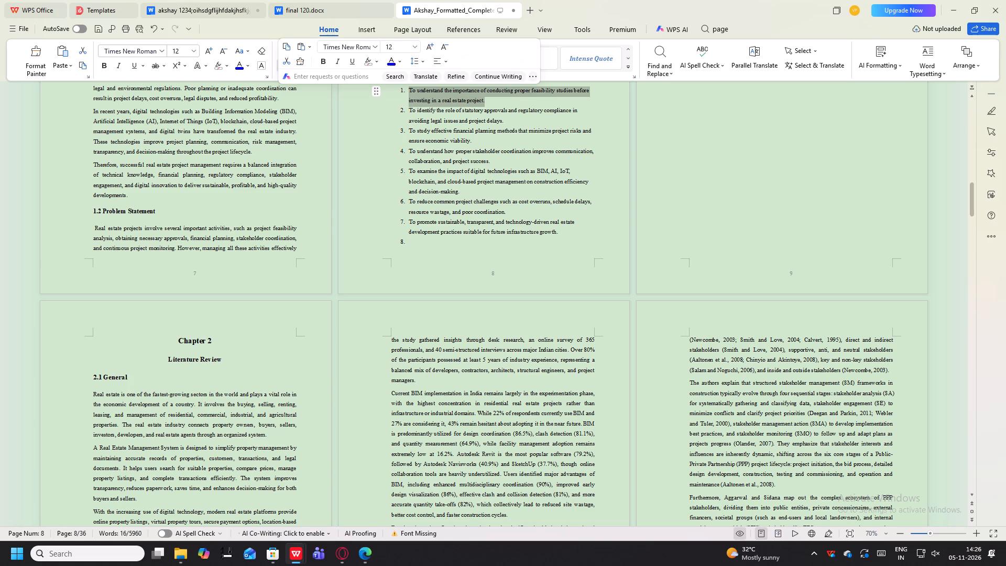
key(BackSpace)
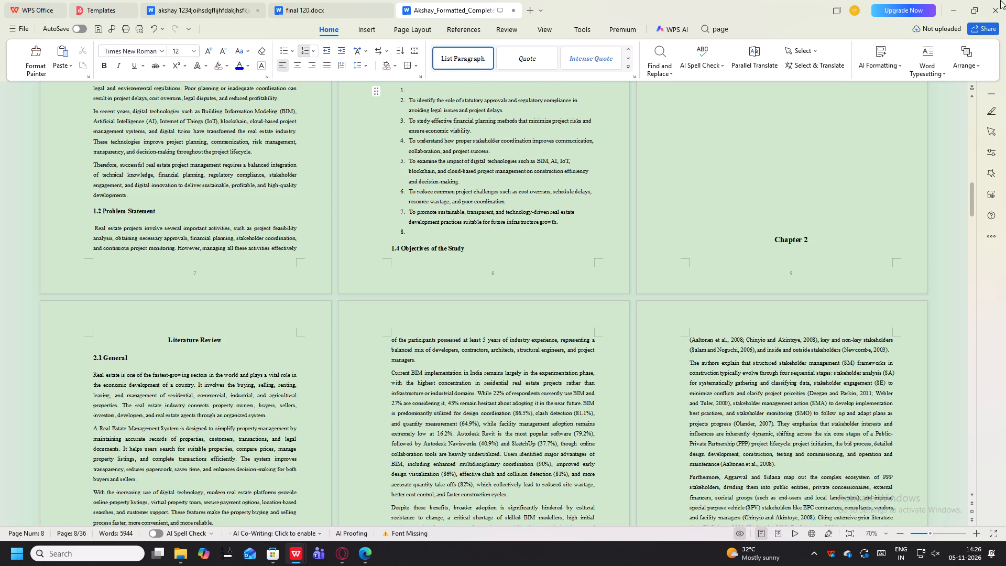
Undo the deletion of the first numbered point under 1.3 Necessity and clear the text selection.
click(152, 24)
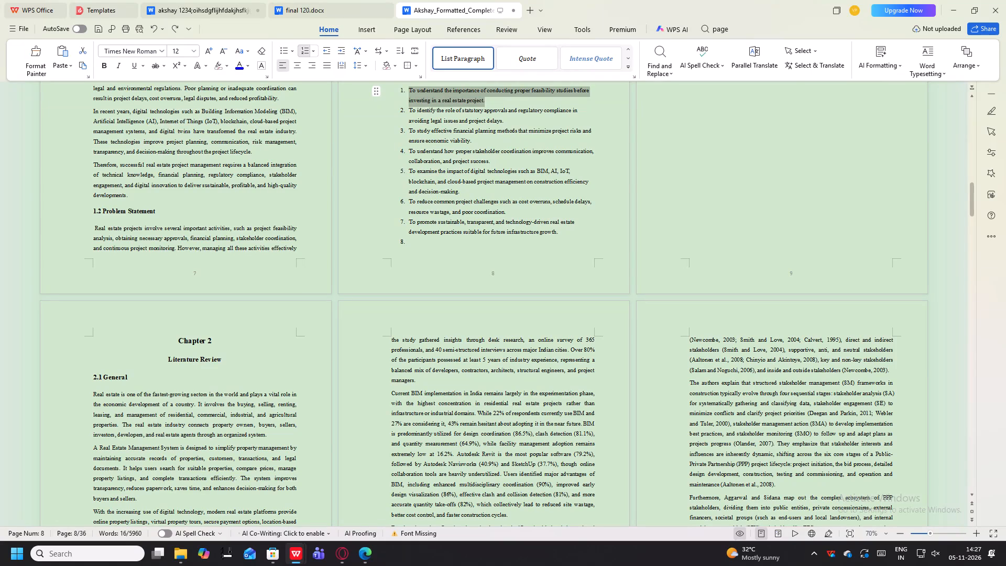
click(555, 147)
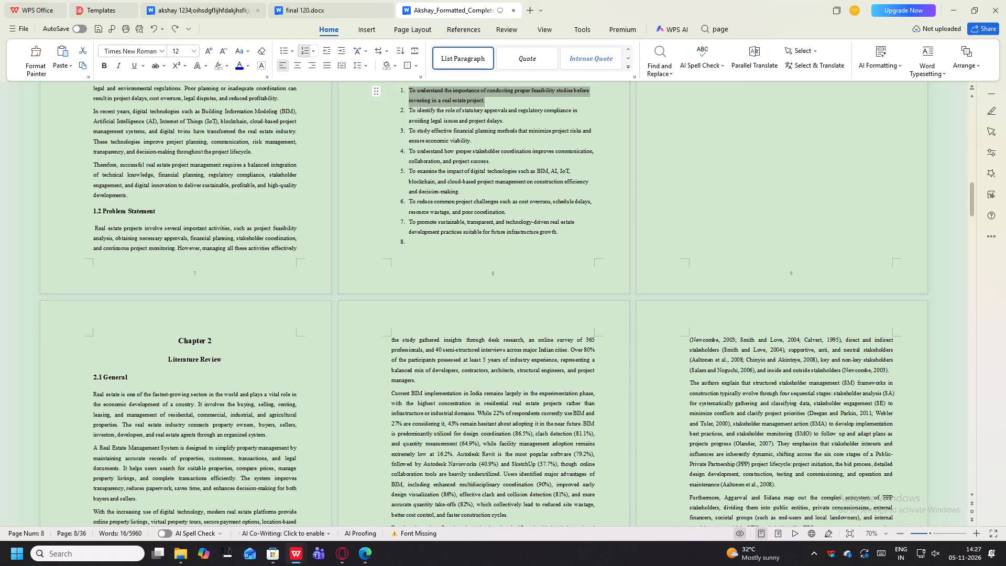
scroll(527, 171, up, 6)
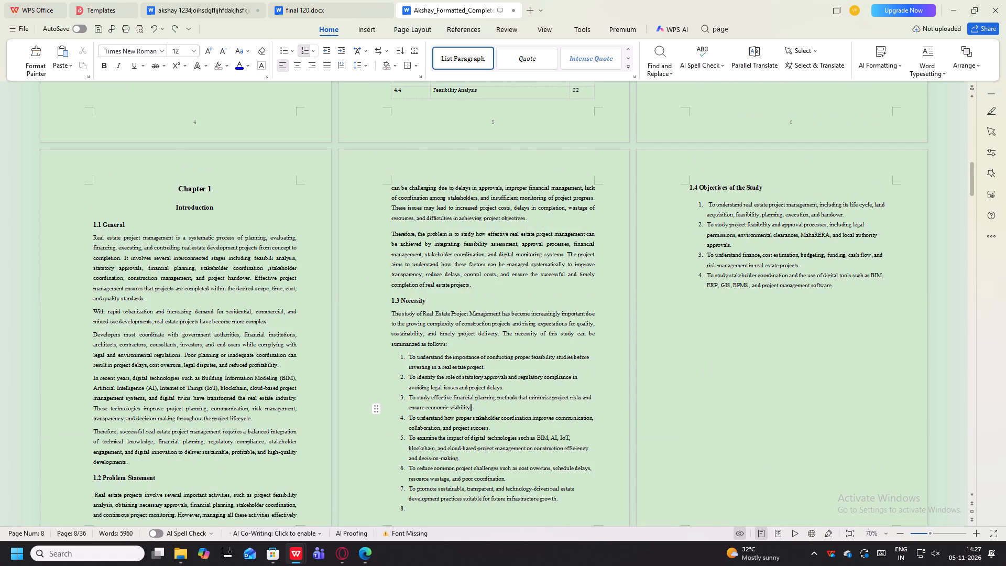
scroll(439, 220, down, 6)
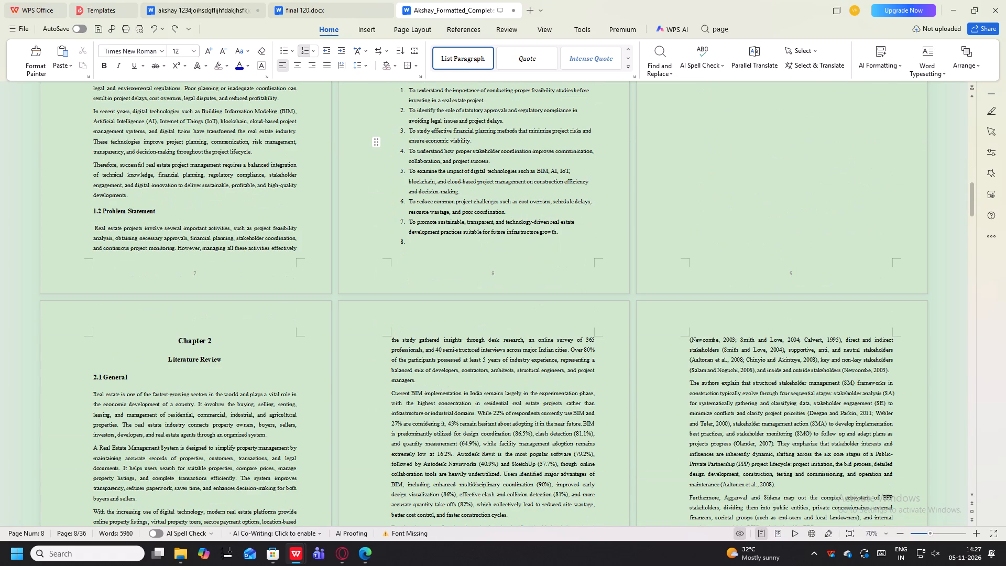
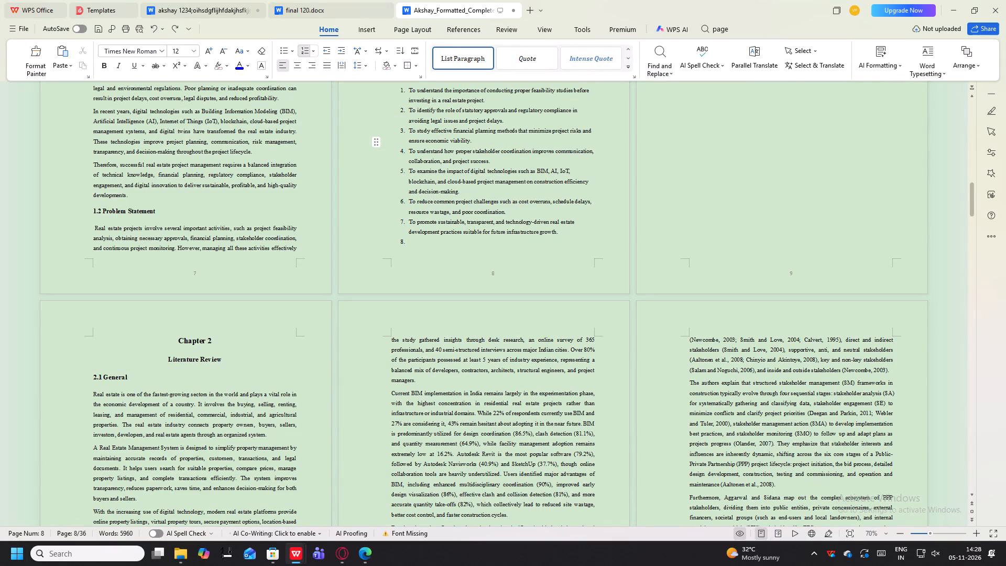
Set the "Chapter 3" and "Methodology" headings to font size 14.
scroll(370, 459, down, 13)
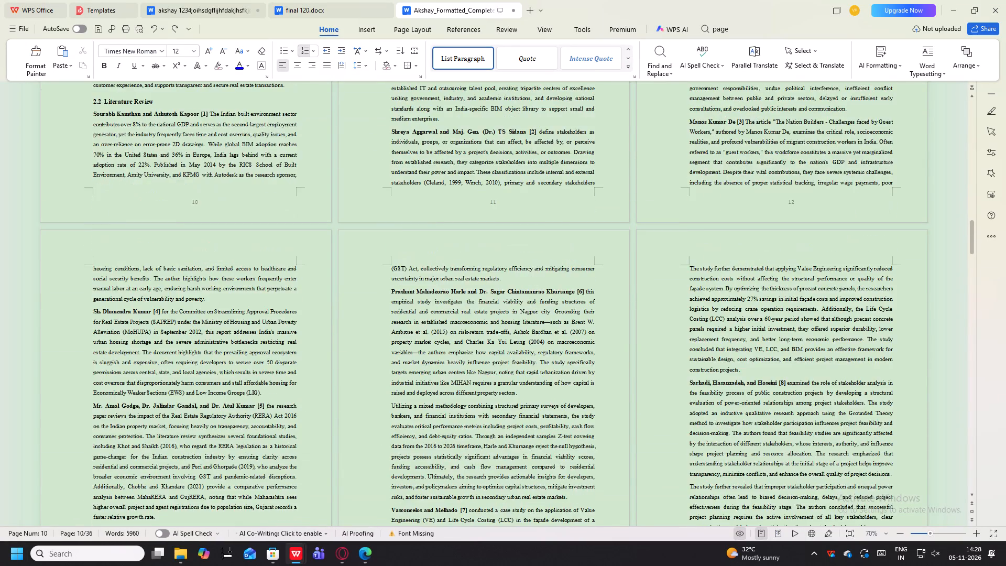
scroll(370, 459, down, 7)
scroll(463, 367, down, 3)
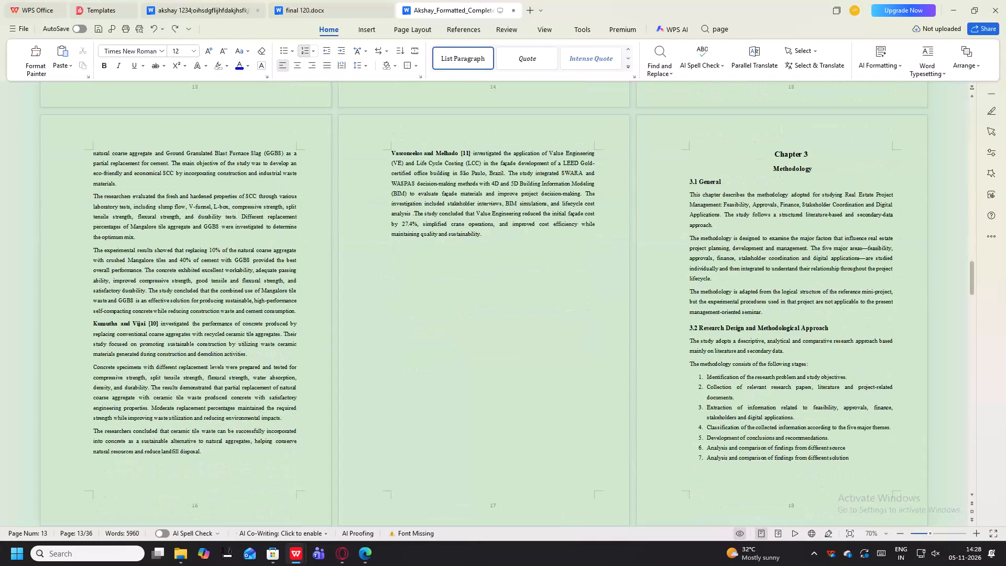
drag(835, 175, 802, 166)
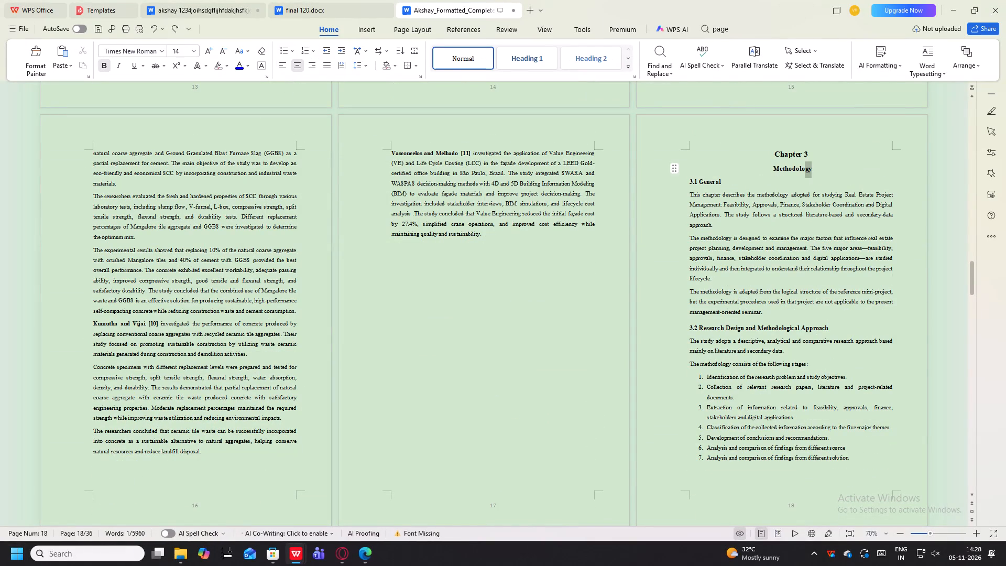
drag(802, 166, 758, 149)
click(824, 161)
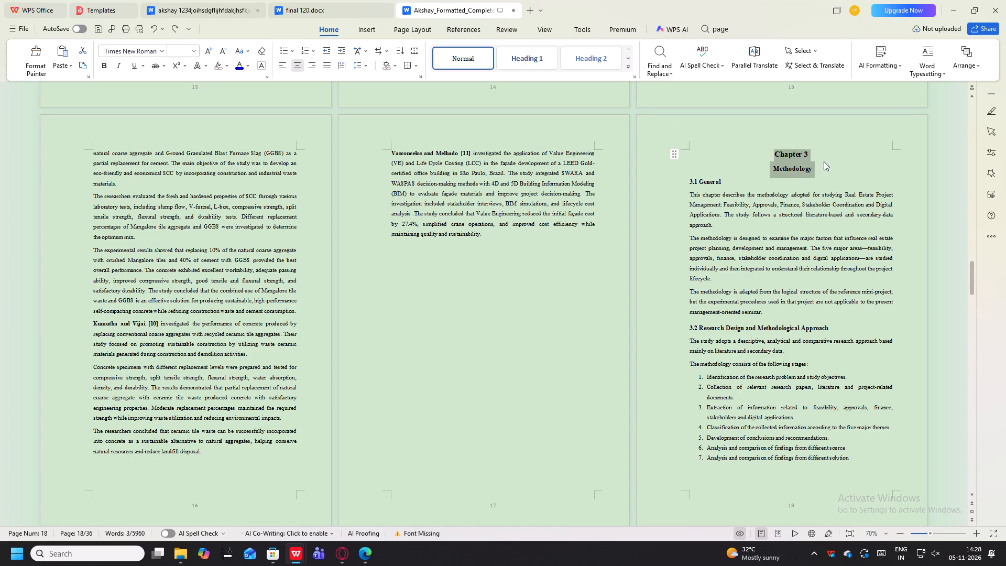
drag(826, 170, 772, 143)
click(762, 110)
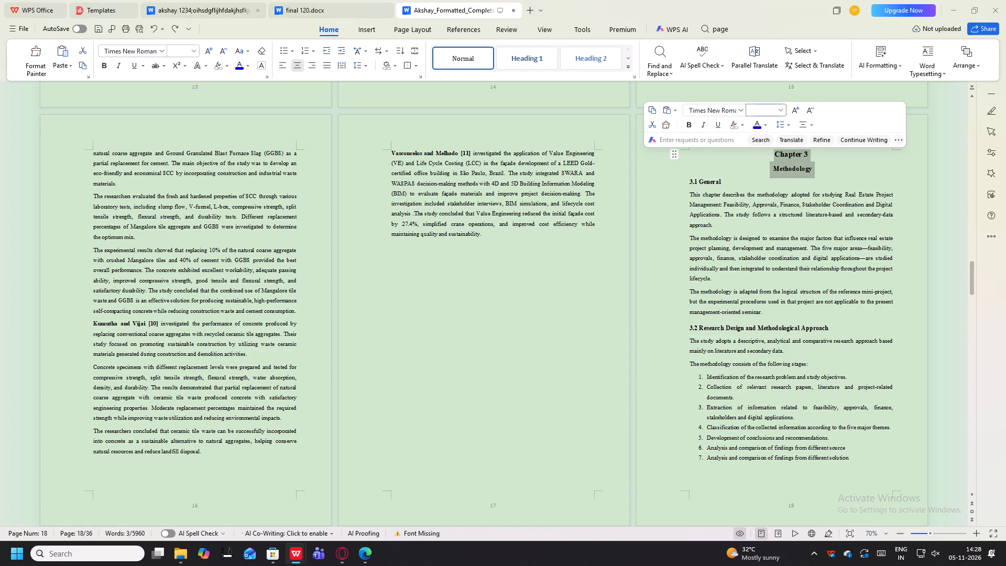
text(12)
key(Return)
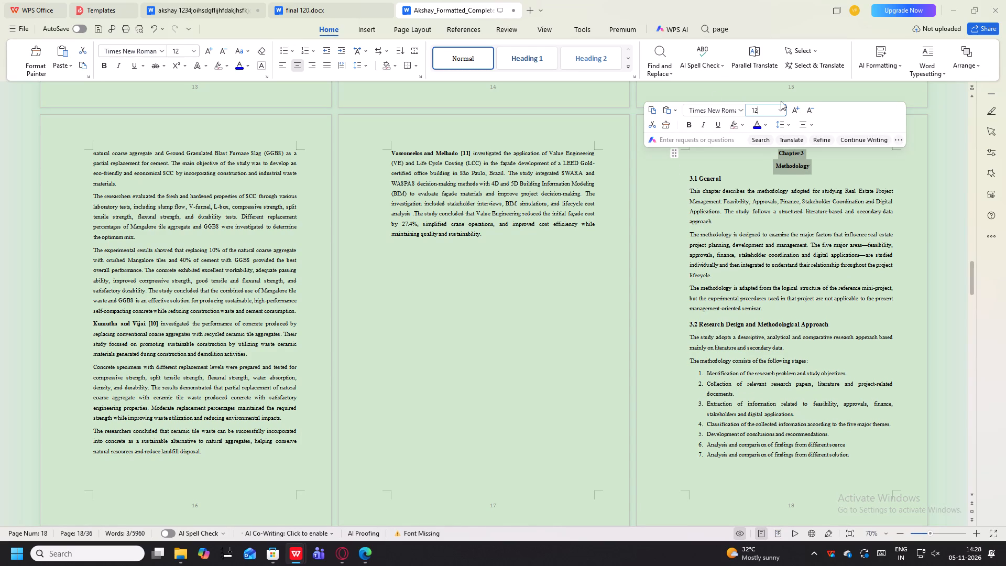
key(BackSpace)
key(BackSpace)
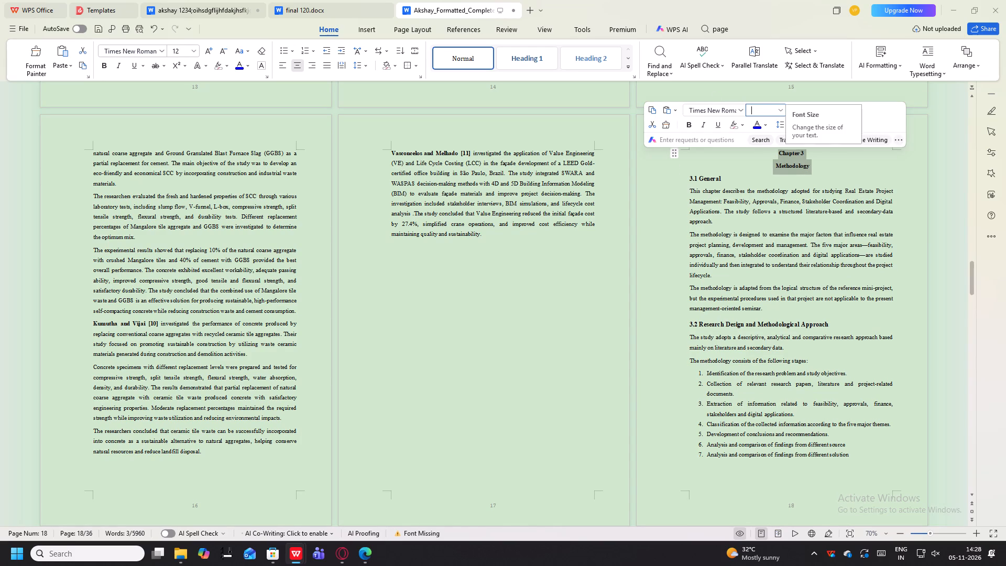
text(14)
key(Return)
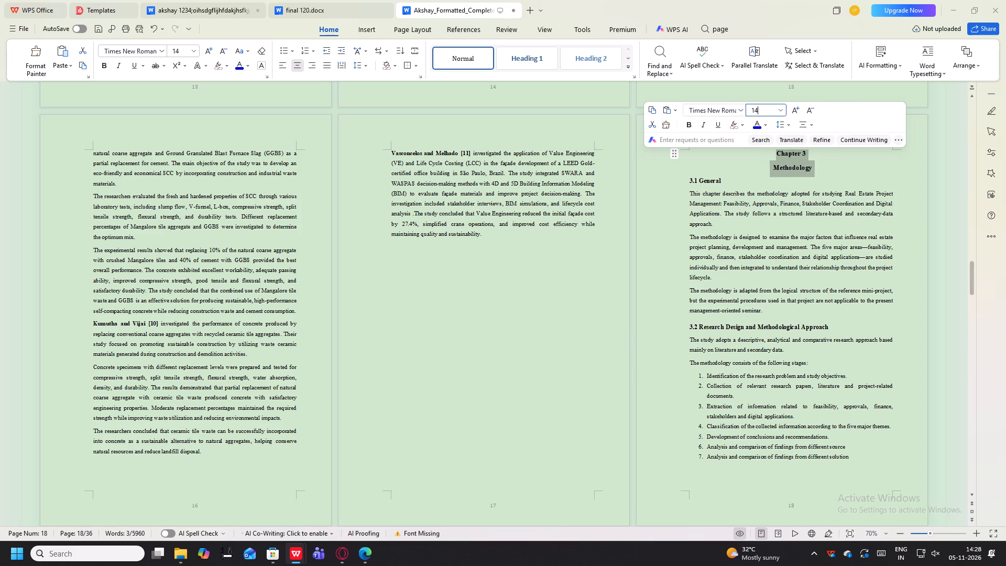
Set the "Chapter 2" and "Literature Review" headings to font size 14.
scroll(711, 245, up, 4)
scroll(711, 245, up, 18)
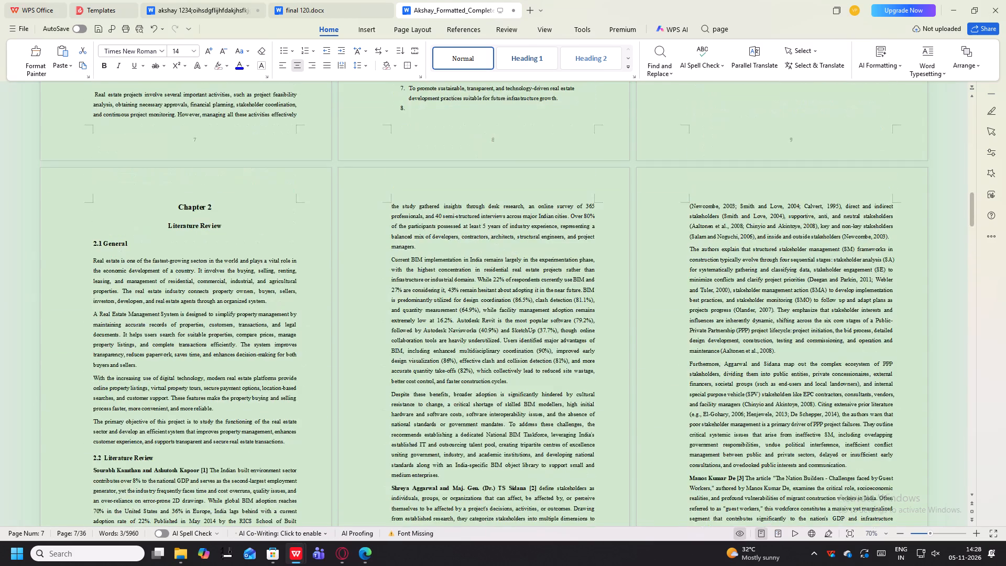
scroll(508, 271, up, 3)
drag(226, 354, 155, 333)
click(157, 296)
key(1)
key(4)
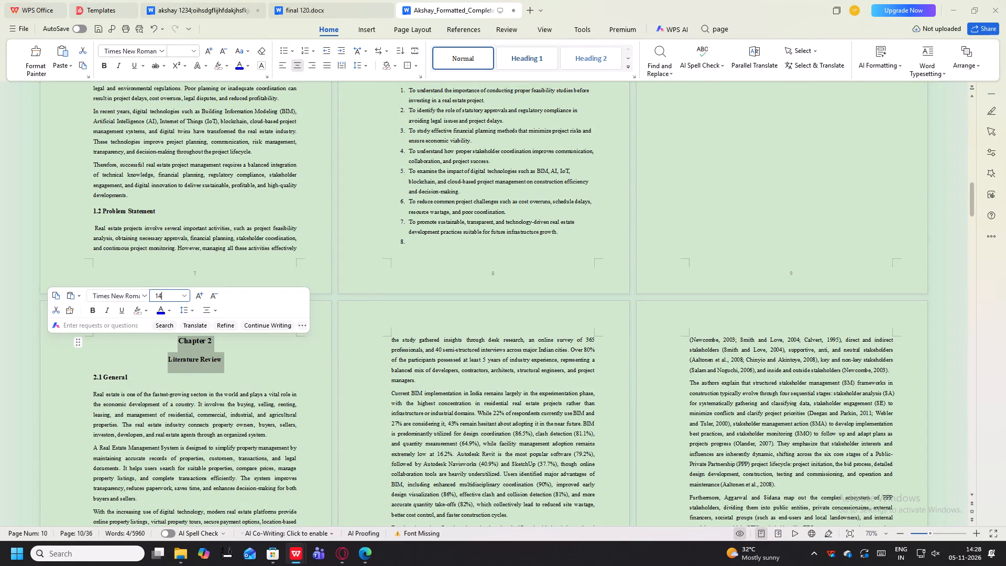
key(Return)
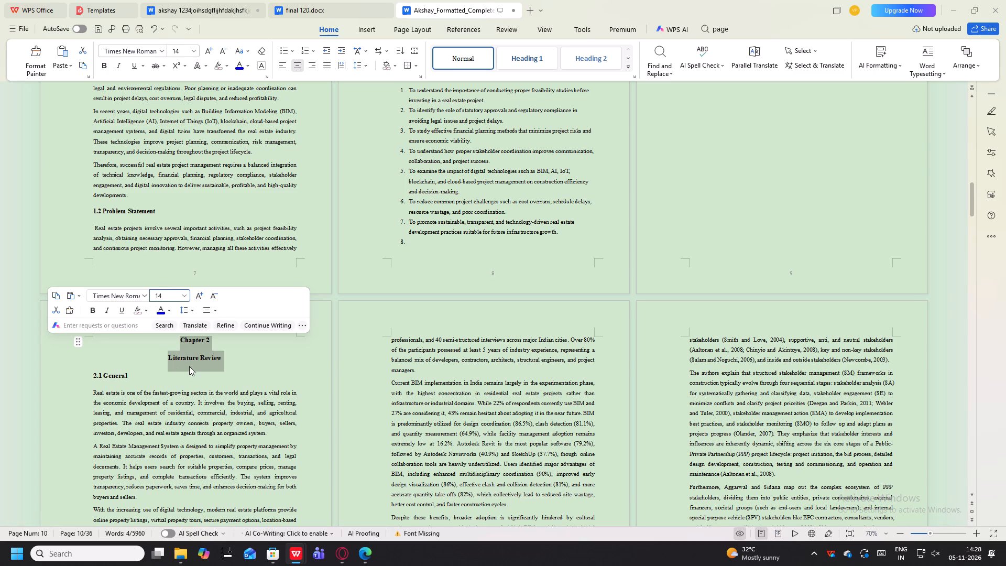
Tighten the line spacing of the "Chapter 2" and "Literature Review" headings.
click(363, 63)
click(375, 126)
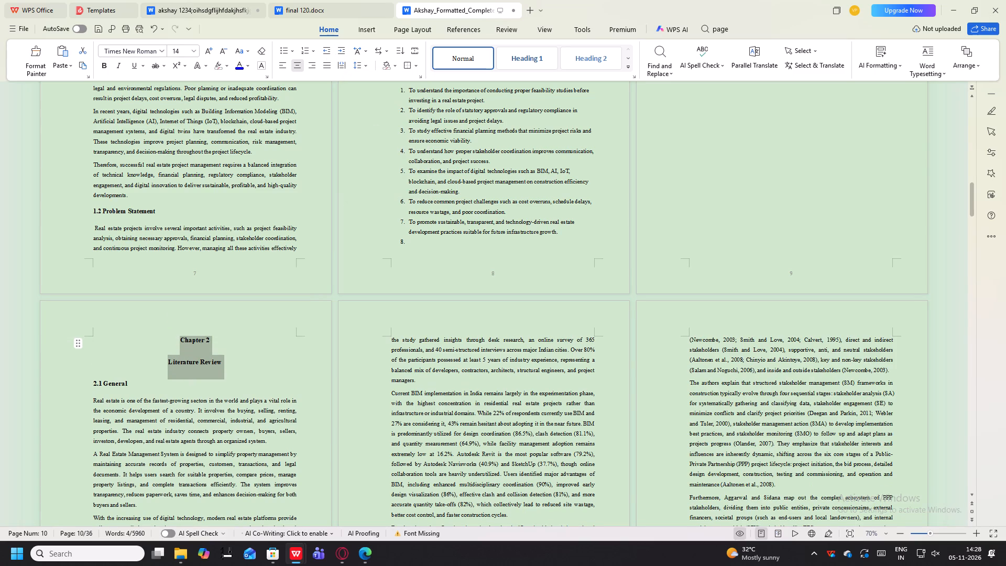
click(363, 67)
click(369, 84)
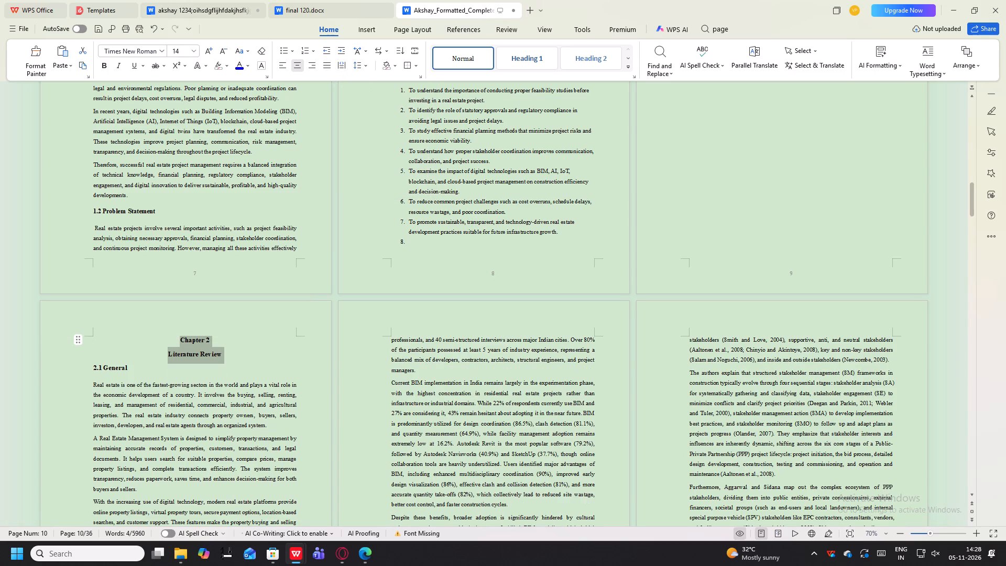
click(291, 331)
Examine the Chapter 3 Methodology pages from section 3.1 through the 3.10 Methodology Flowchart.
scroll(325, 316, down, 19)
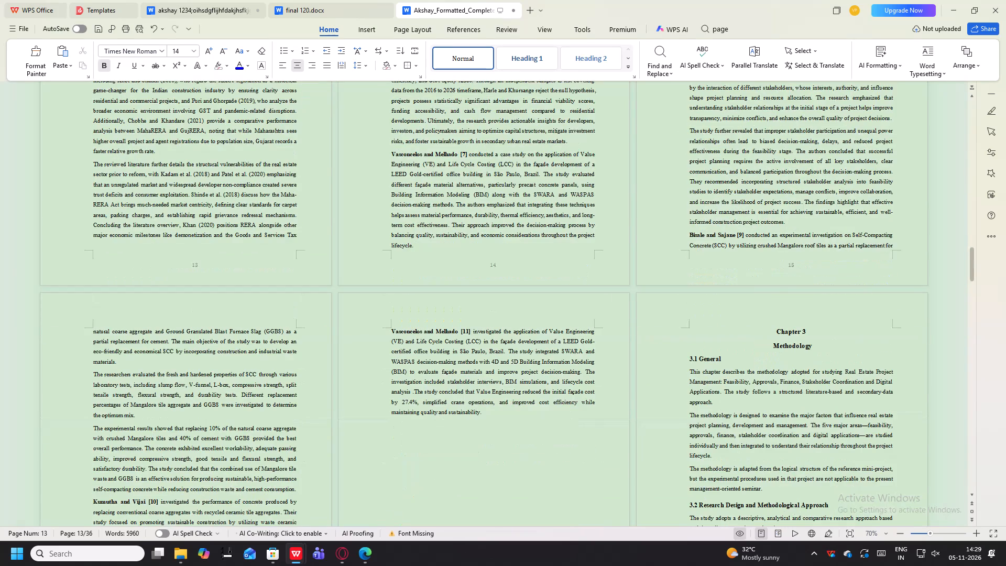
scroll(331, 314, down, 9)
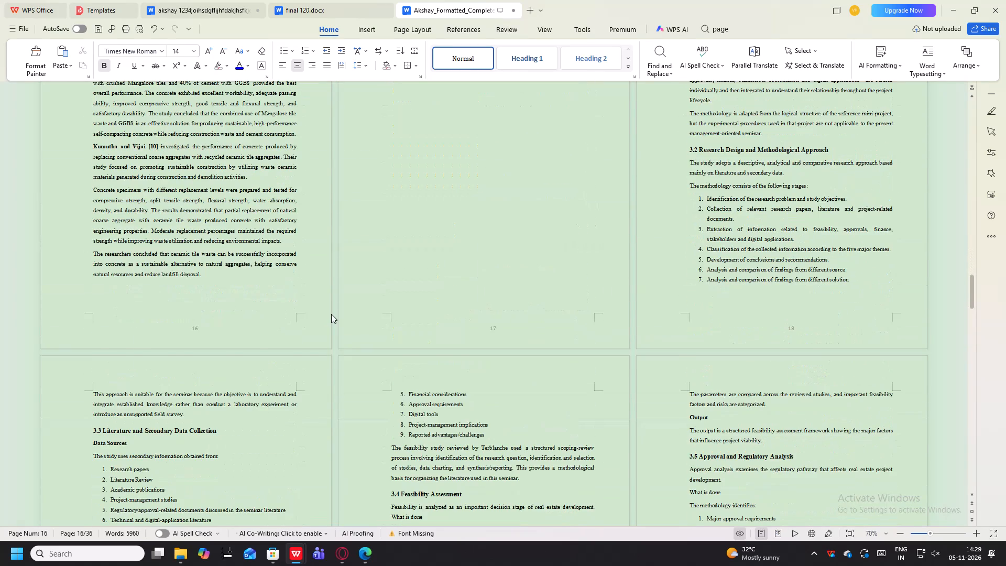
scroll(331, 314, down, 2)
scroll(331, 314, up, 2)
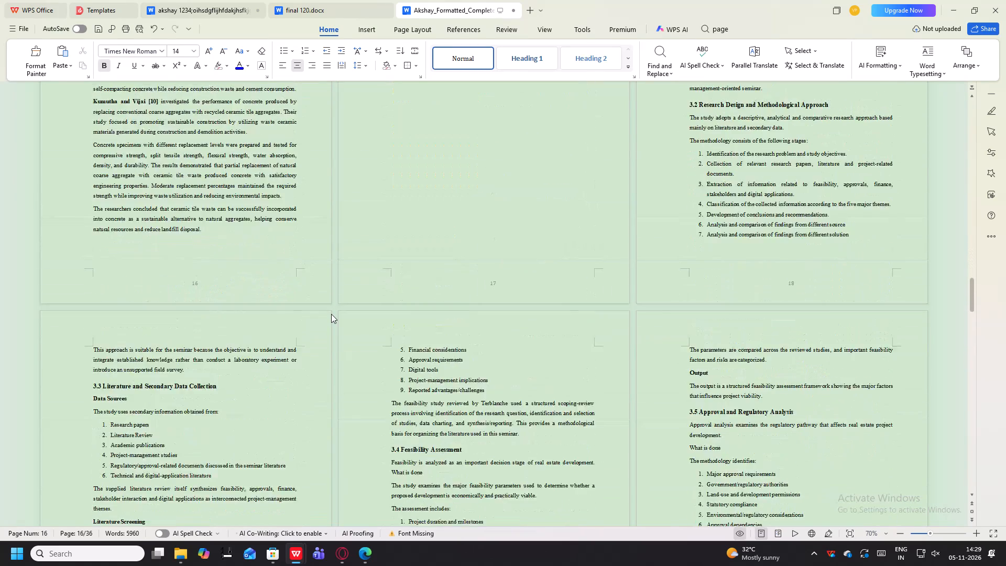
scroll(331, 314, up, 2)
scroll(331, 314, down, 6)
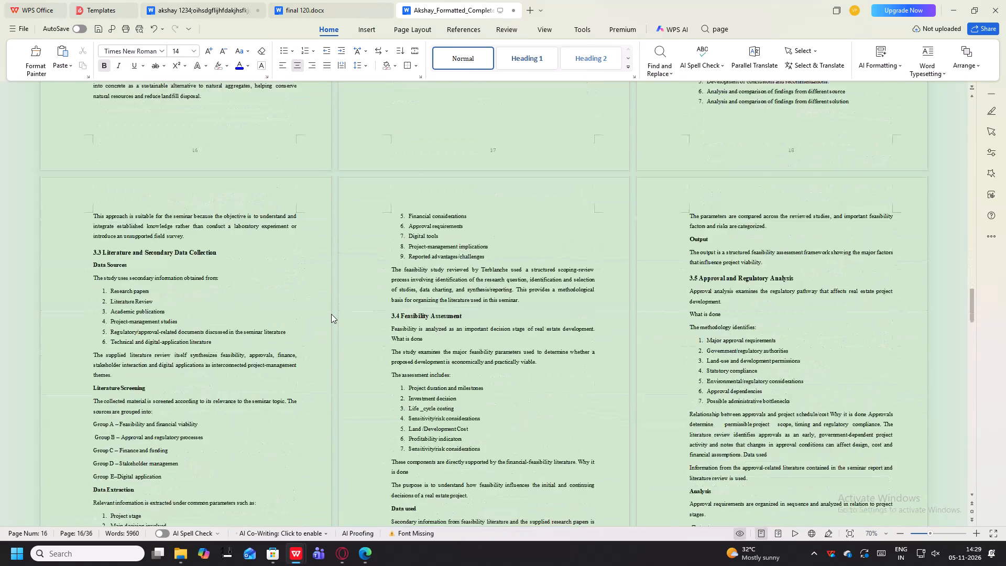
scroll(331, 314, down, 18)
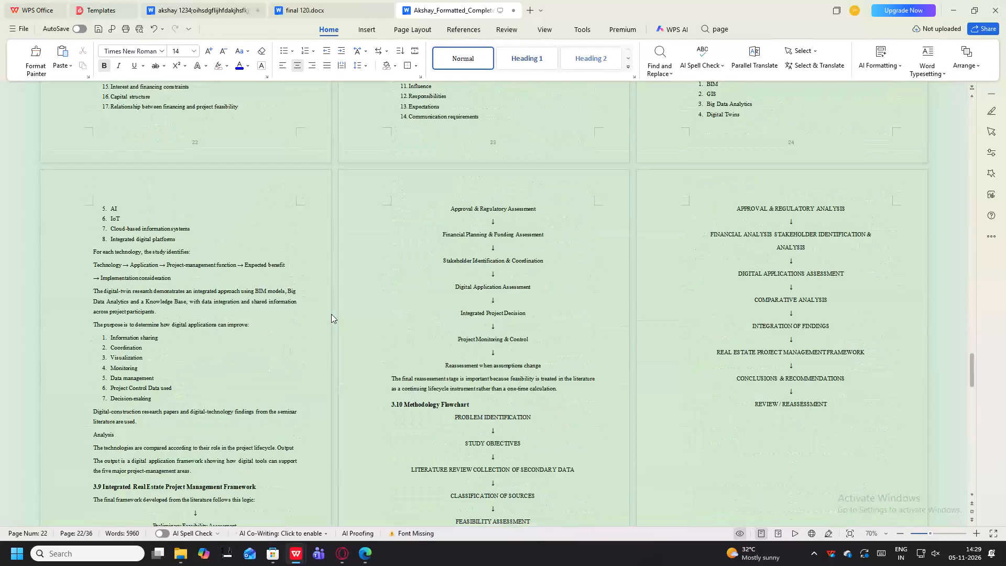
scroll(331, 314, up, 4)
scroll(331, 314, down, 1)
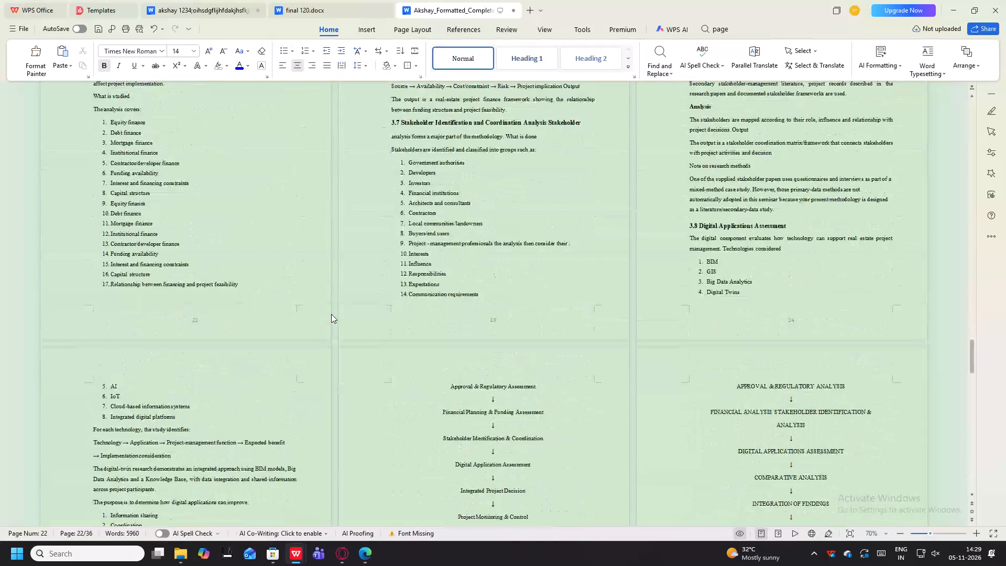
scroll(331, 314, down, 8)
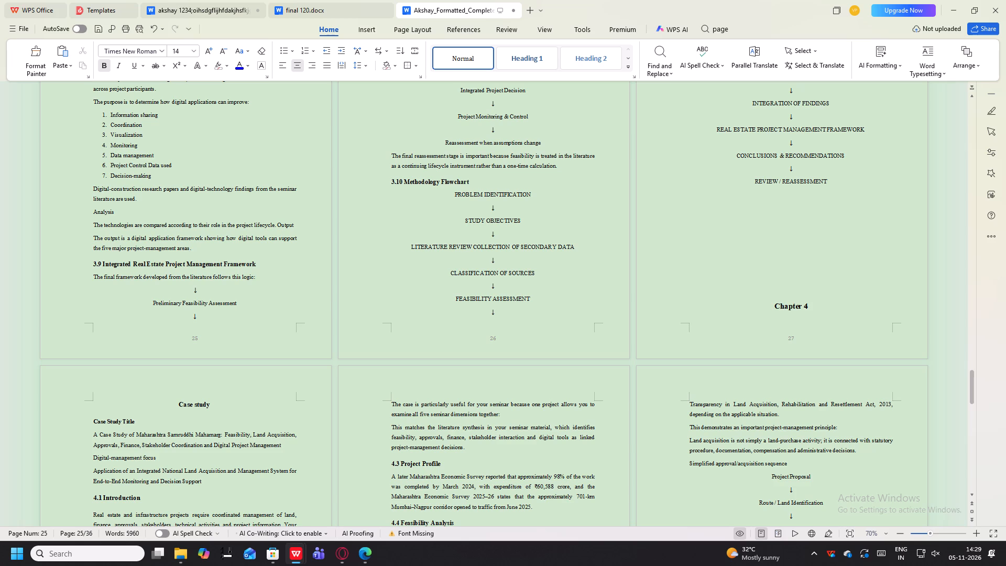
Insert a centred line "Preliminary Feasibility Assessment" above the first arrow of the framework in section 3.9.
click(268, 278)
key(Return)
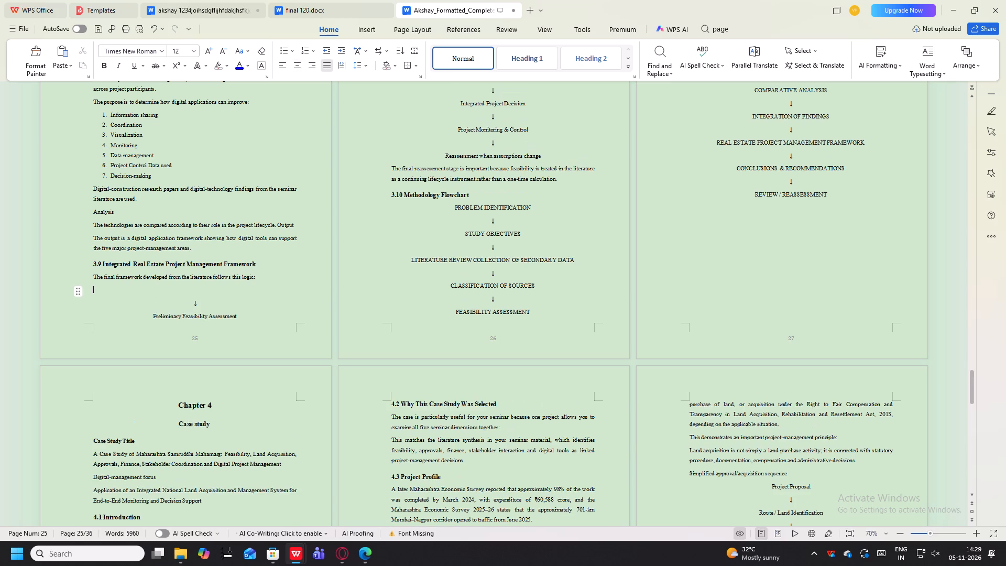
click(296, 68)
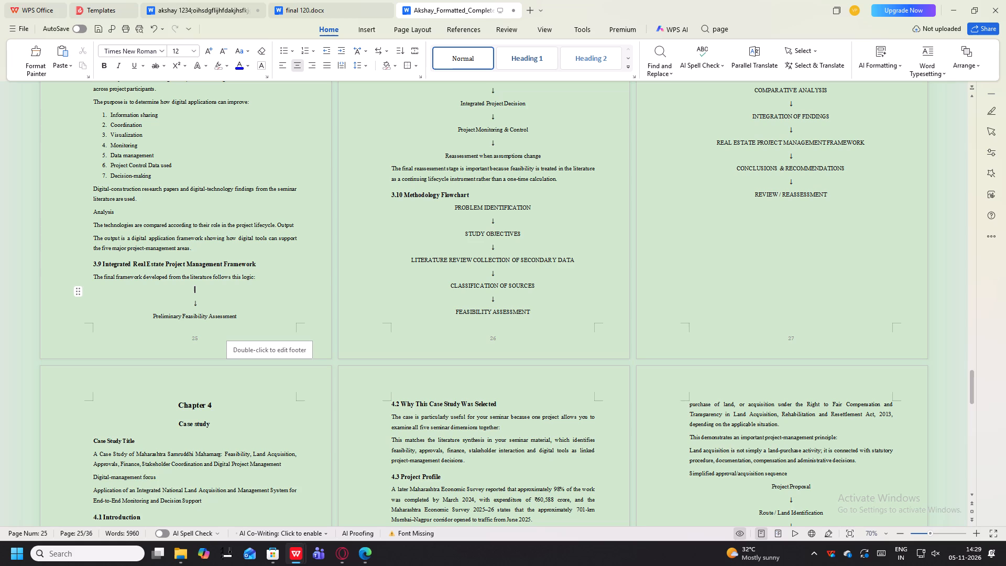
text(Pre)
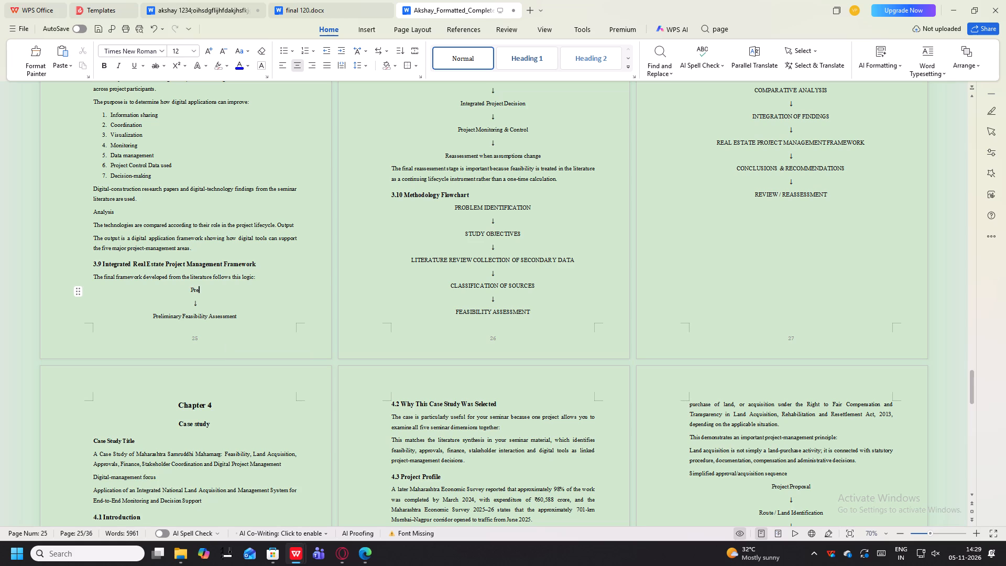
text(limi)
text(nary)
key(space)
text(Feas)
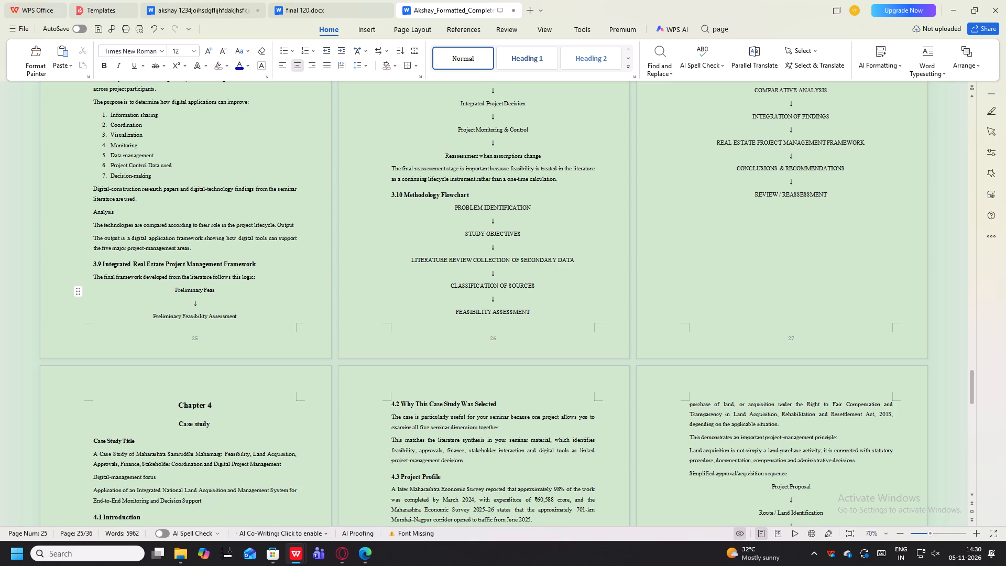
text(ib)
text(ility)
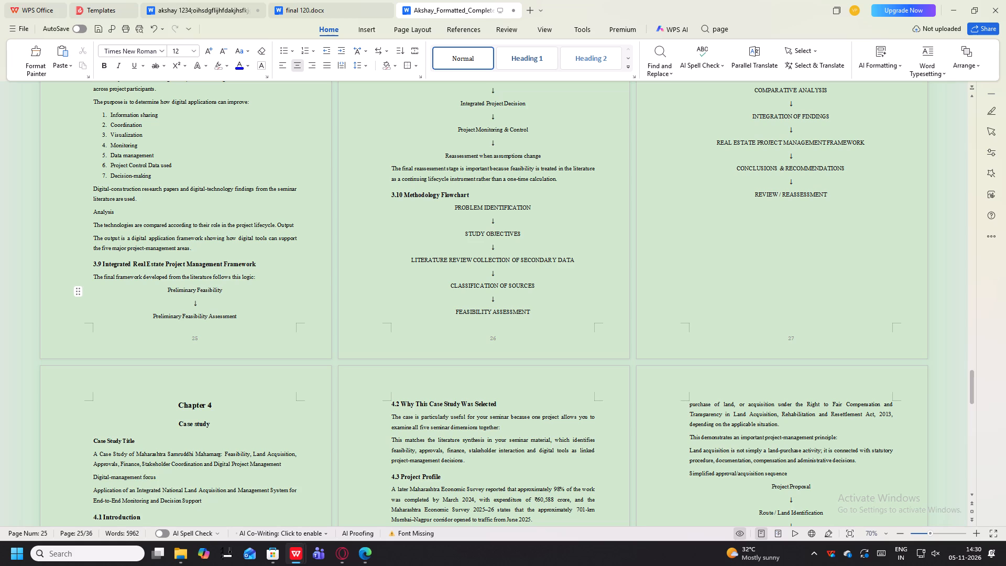
key(space)
text(Ass)
text(es)
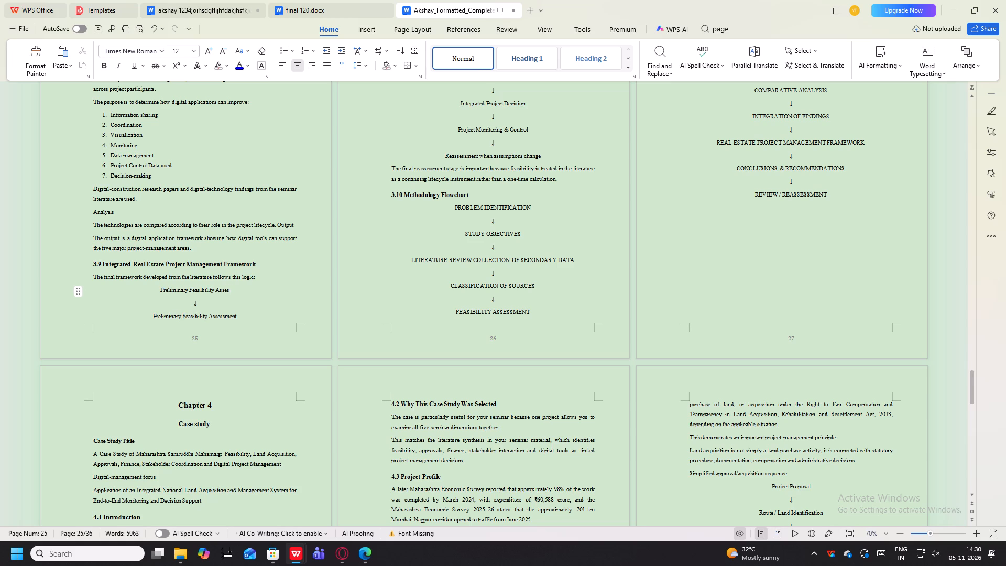
key(s)
text(ment)
key(space)
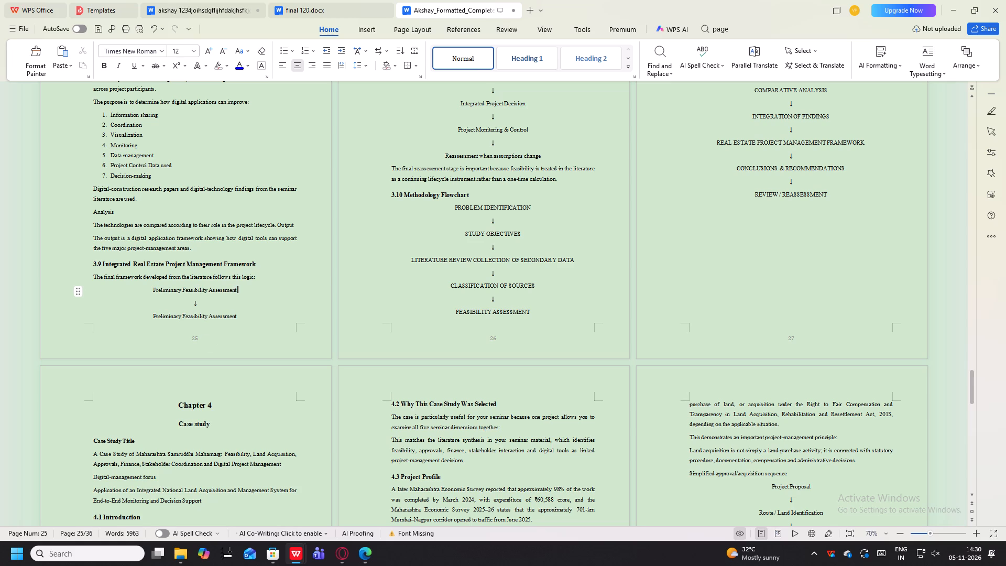
drag(253, 292, 141, 295)
click(204, 311)
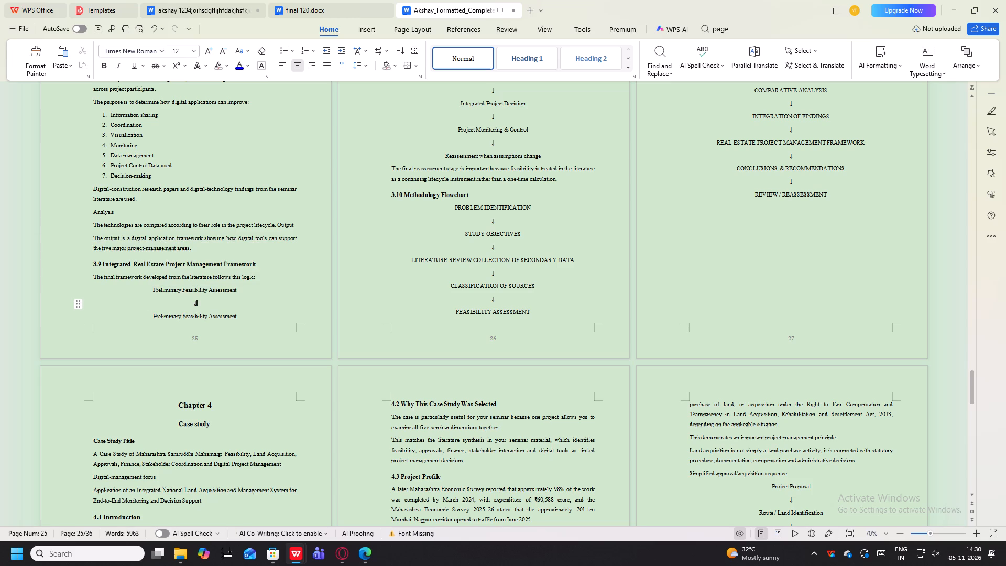
Set the whole 3.10 Methodology Flowchart, from PROBLEM IDENTIFICATION through REVIEW / REASSESSMENT including the arrows, to font size 12.
scroll(356, 270, up, 3)
scroll(313, 281, down, 3)
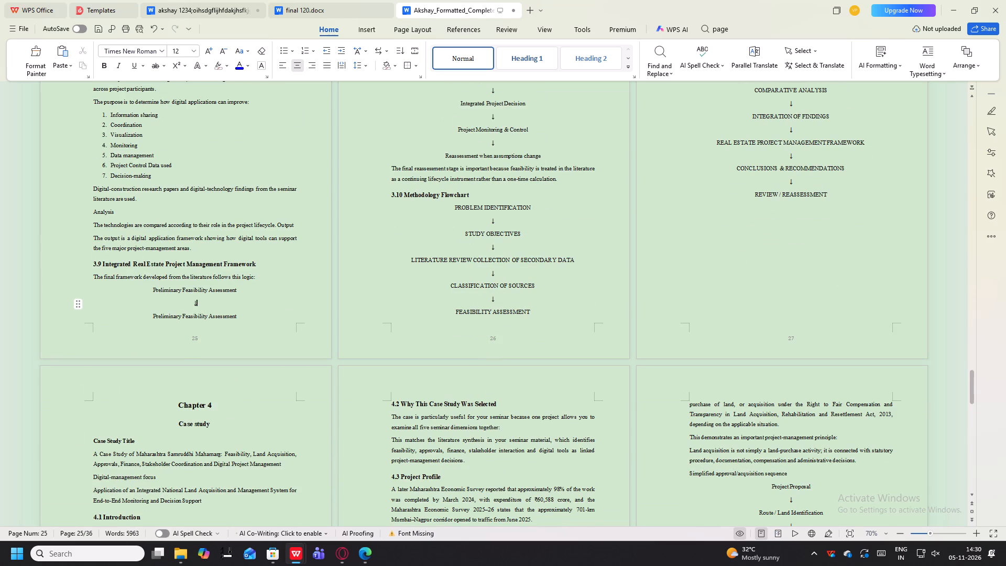
drag(443, 208, 832, 199)
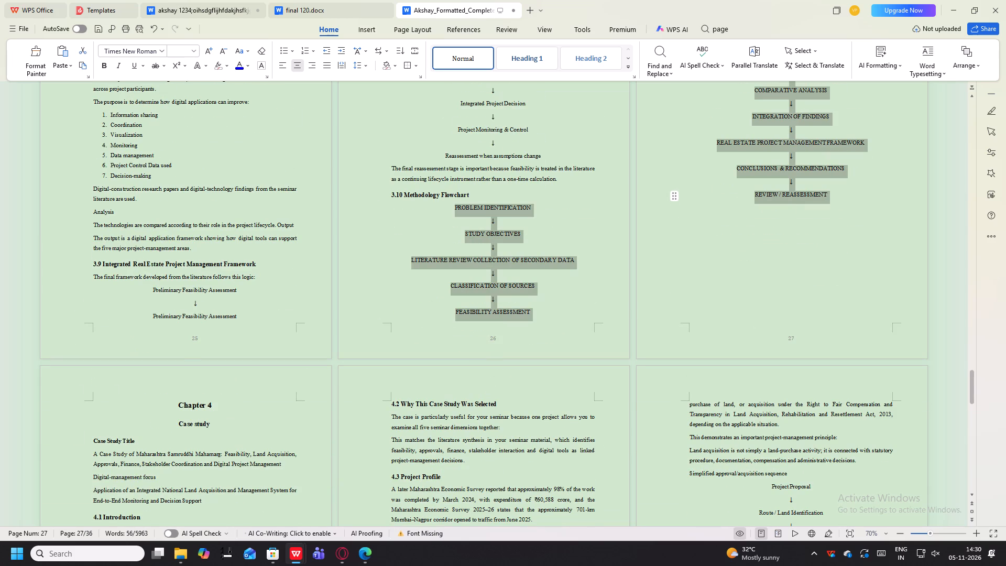
drag(832, 199, 836, 196)
click(818, 214)
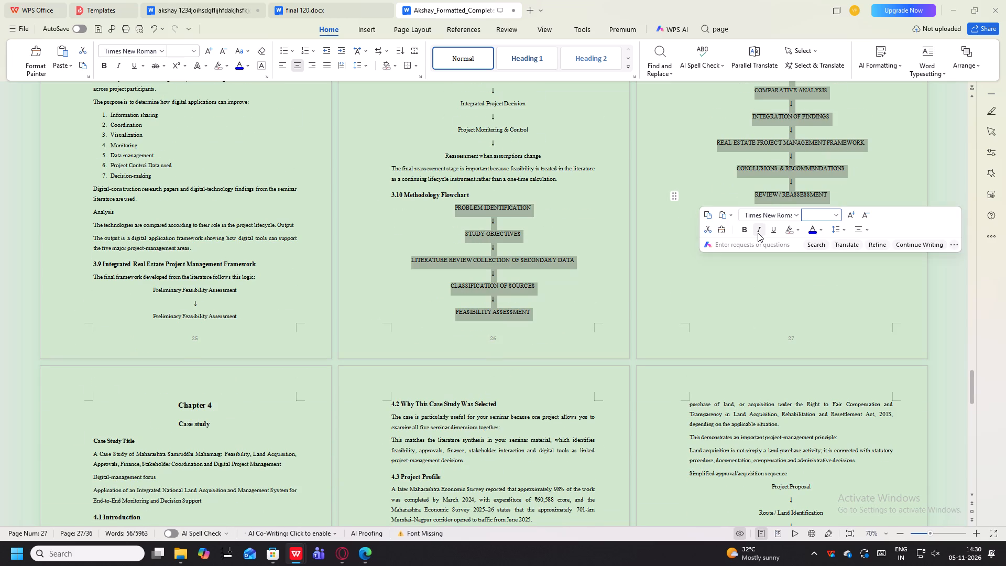
text(12)
key(Return)
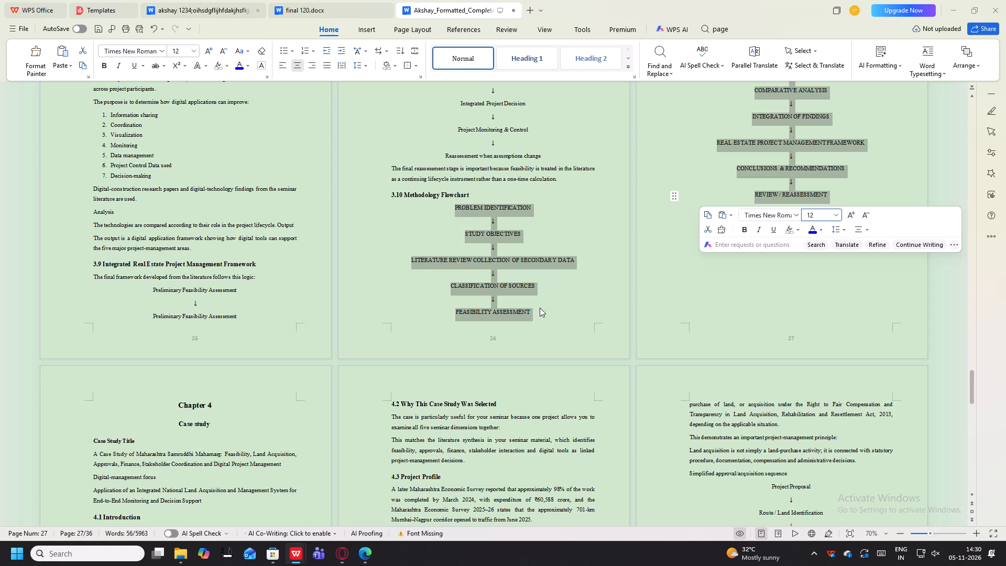
click(824, 216)
click(426, 214)
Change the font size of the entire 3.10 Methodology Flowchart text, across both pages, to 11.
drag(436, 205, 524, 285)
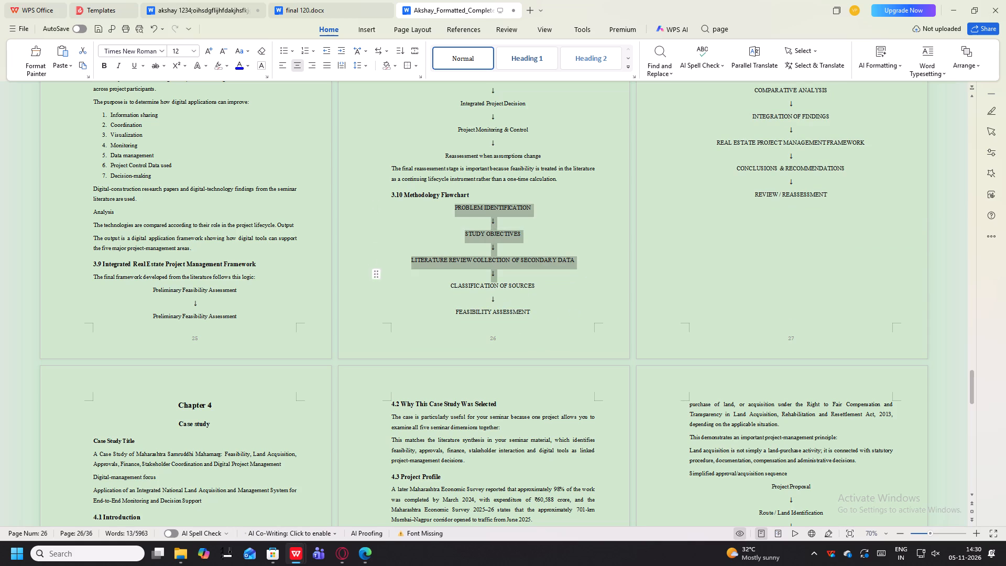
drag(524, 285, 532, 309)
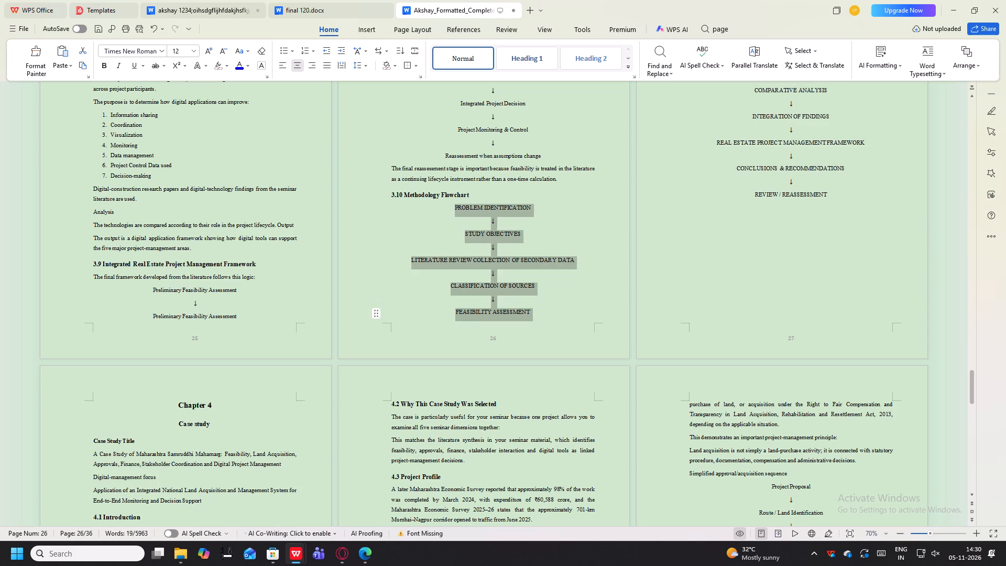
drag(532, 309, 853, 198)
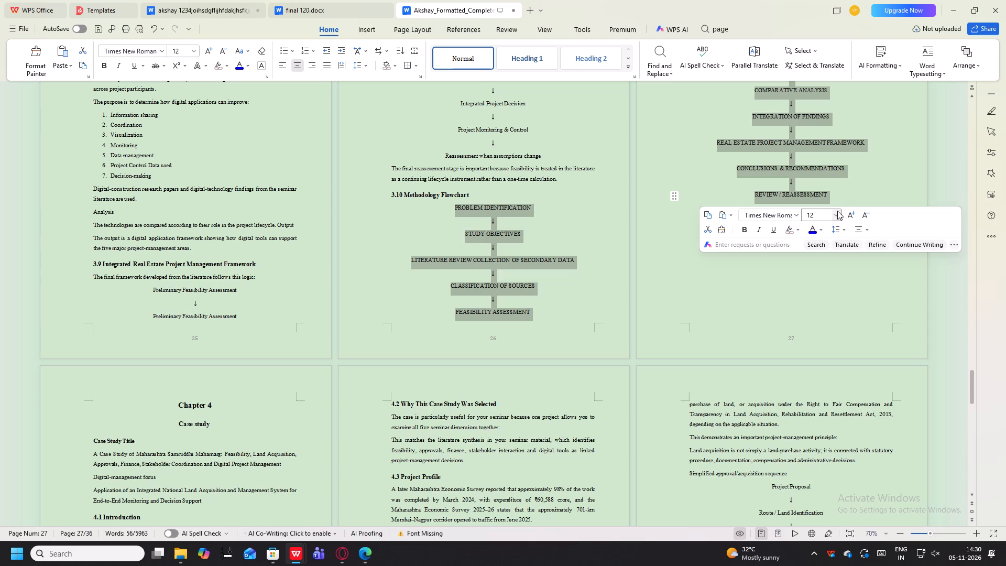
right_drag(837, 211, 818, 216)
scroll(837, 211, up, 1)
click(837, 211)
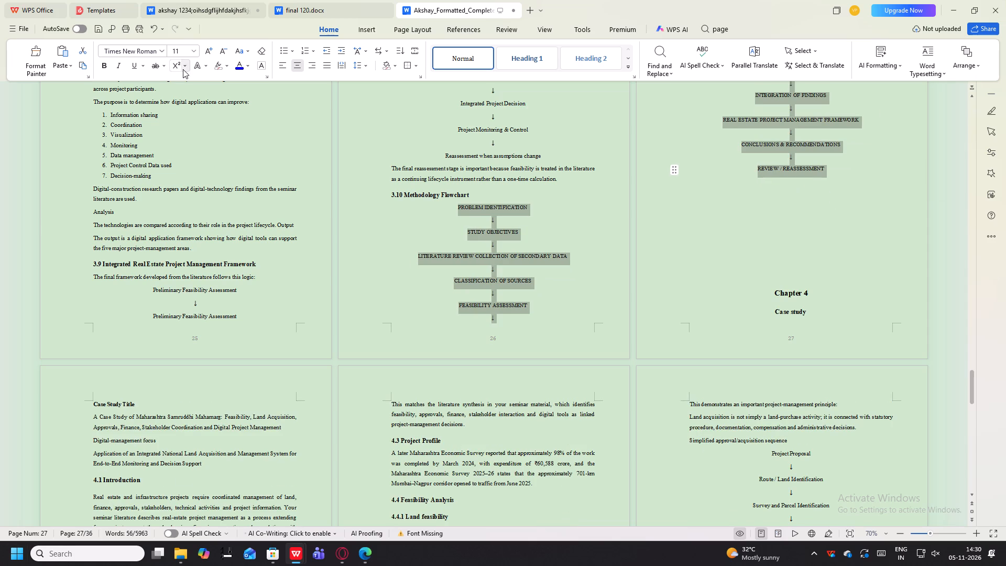
Set the selected 3.10 Methodology Flowchart text to font size 12 and clear the selection.
click(181, 50)
text(12)
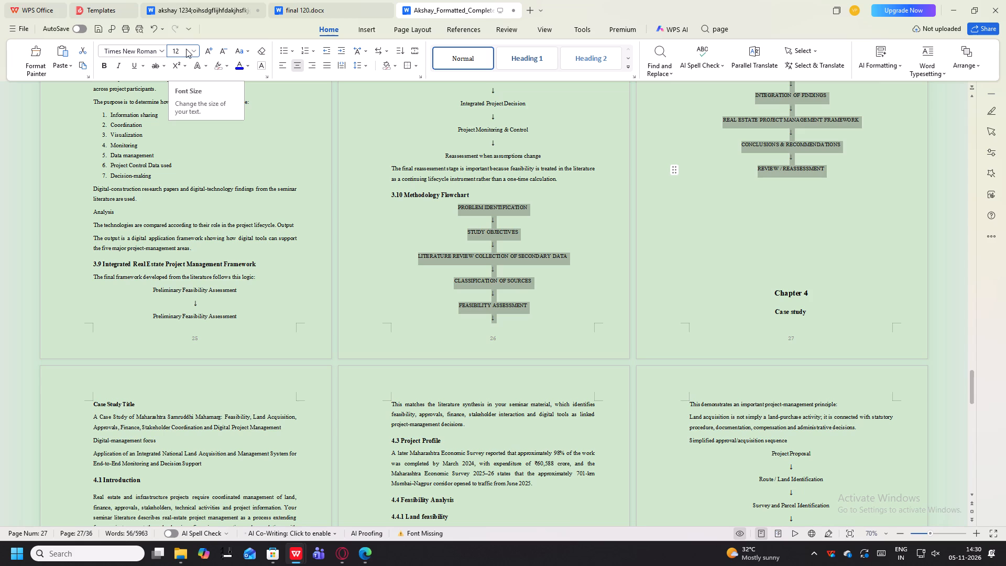
key(Return)
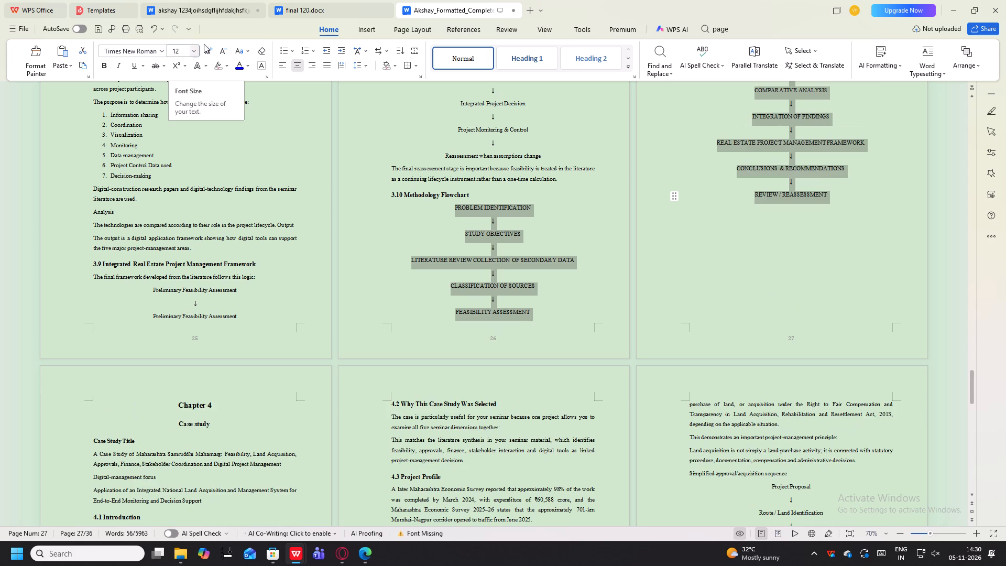
click(431, 262)
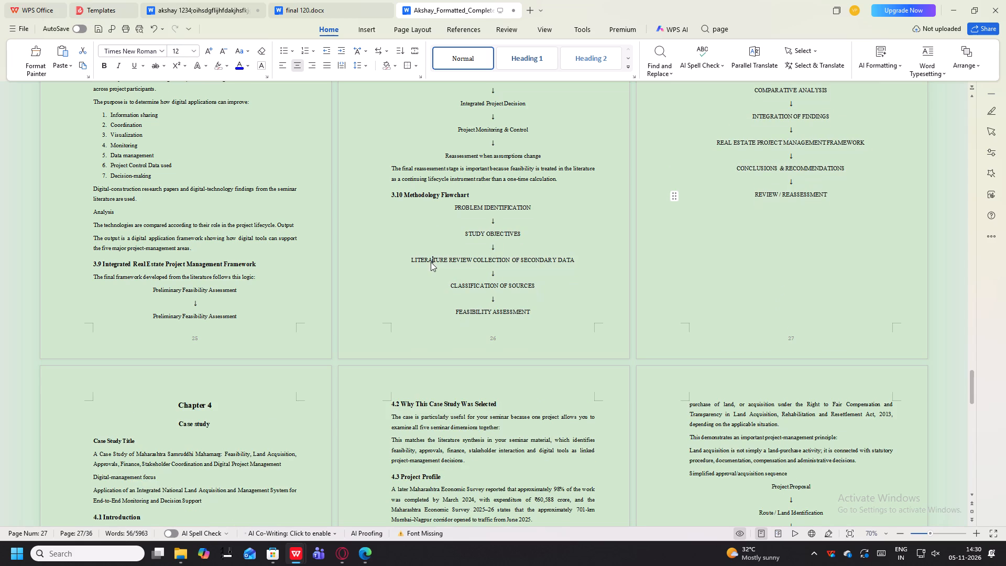
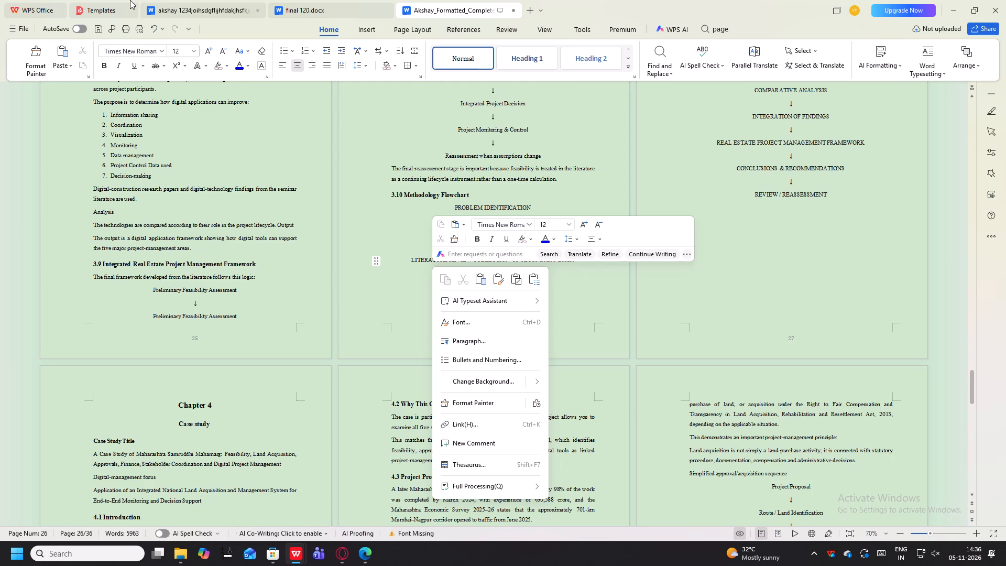
Close WPS Office with its open documents, choosing to save the changes to the rooftop rainwater harvesting mini project report.
click(998, 6)
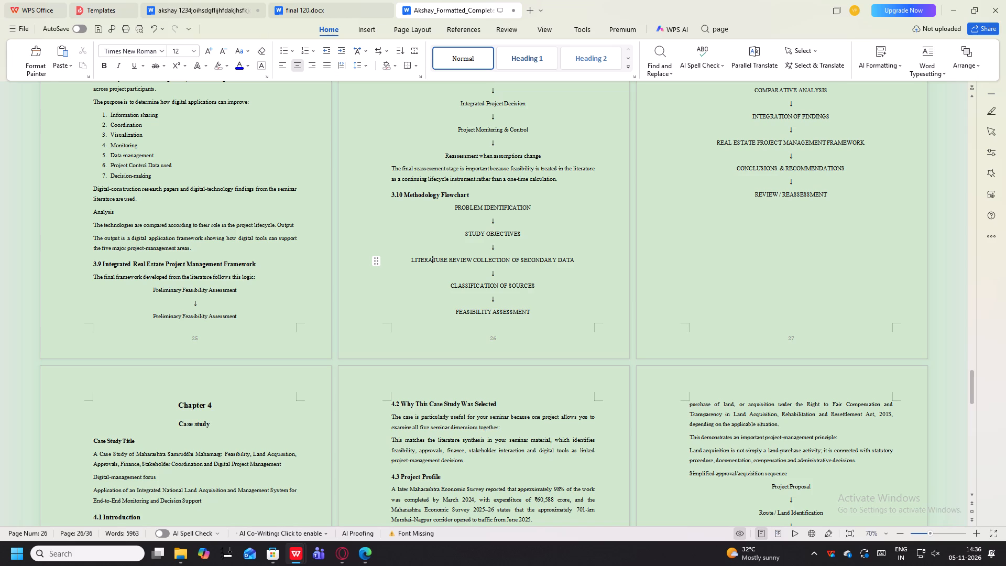
click(15, 28)
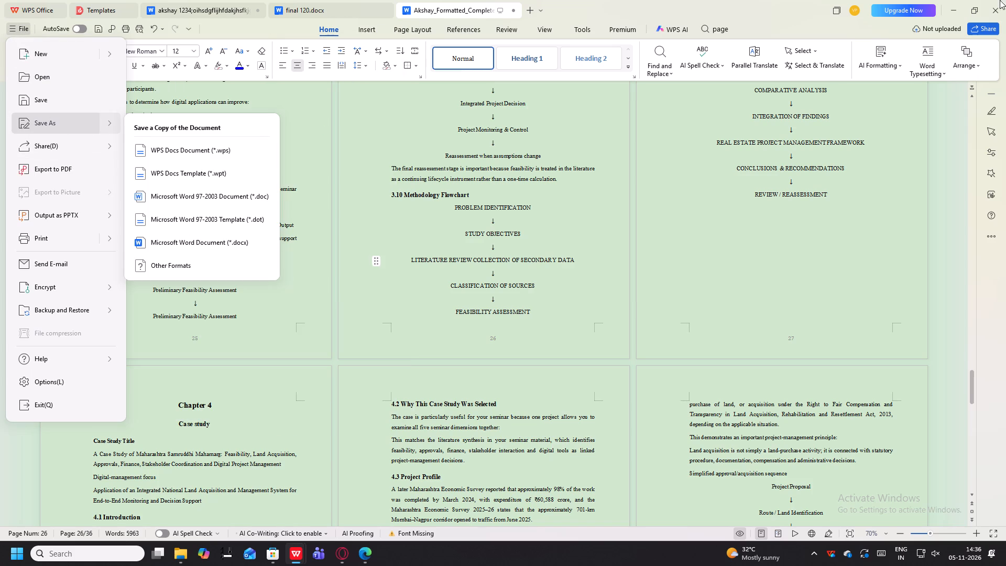
click(1004, 12)
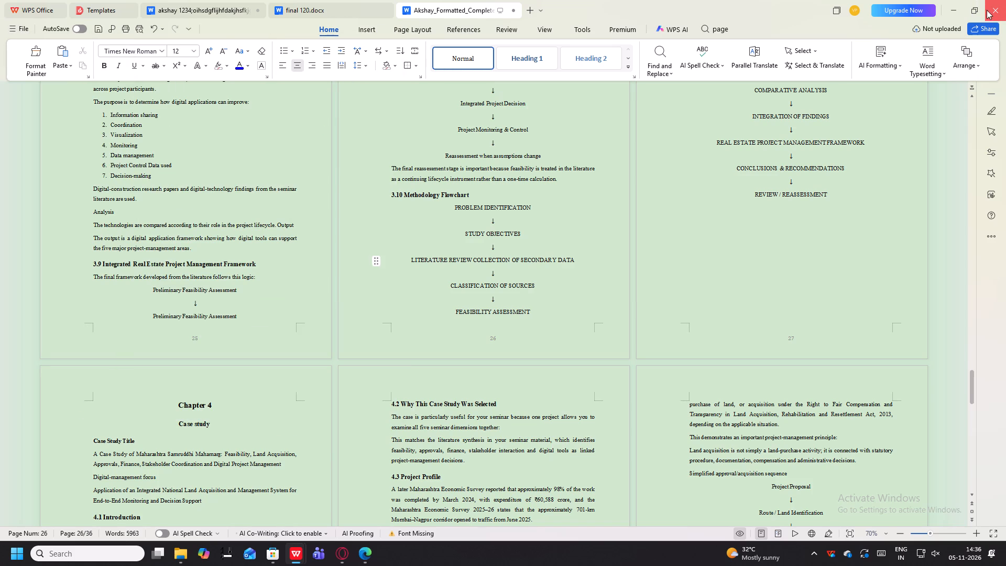
click(999, 11)
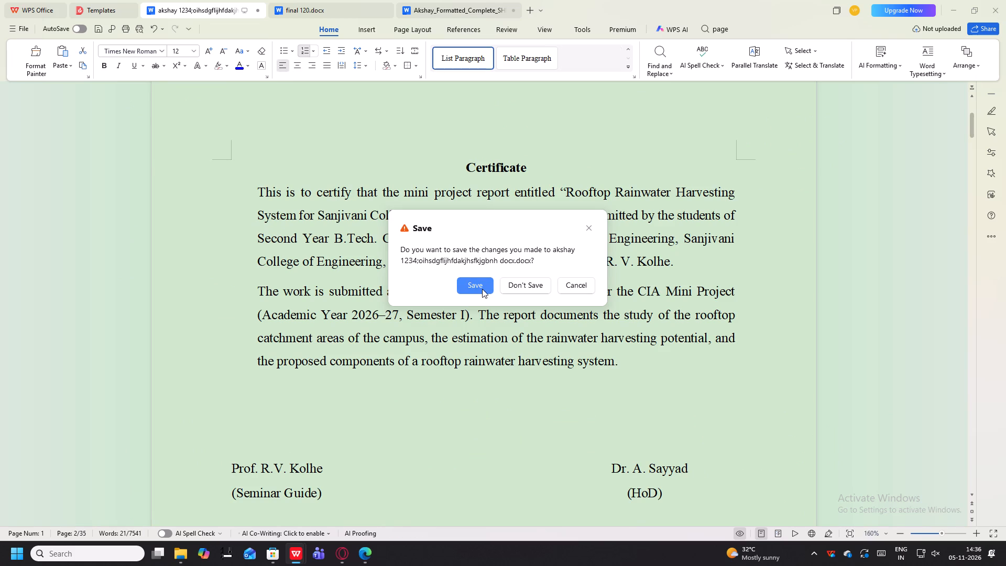
click(482, 289)
click(482, 286)
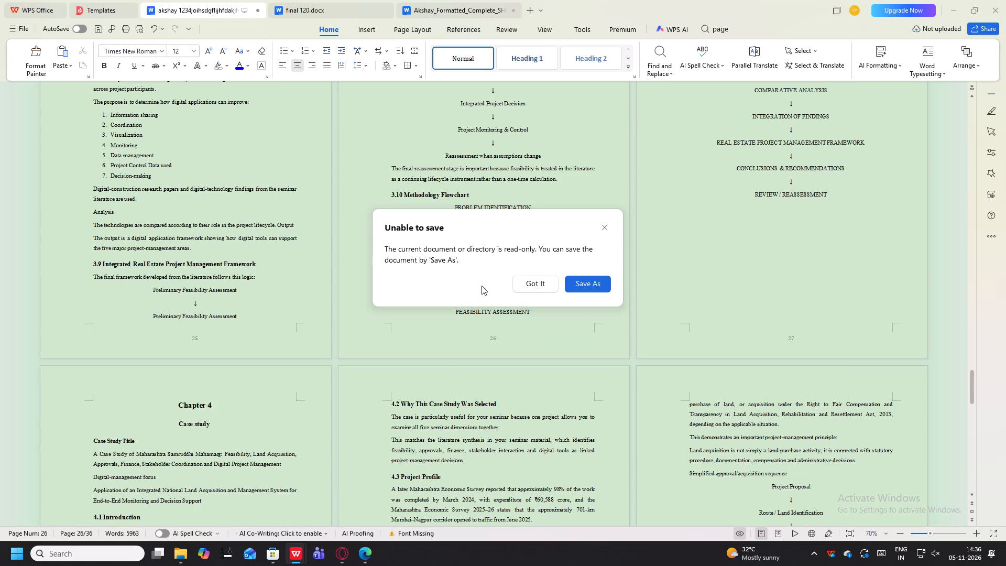
Save the read-only document as a new Word file, Akshay_Formatted_Complete_SHM_Format (1).docx, in the Downloads folder.
click(592, 280)
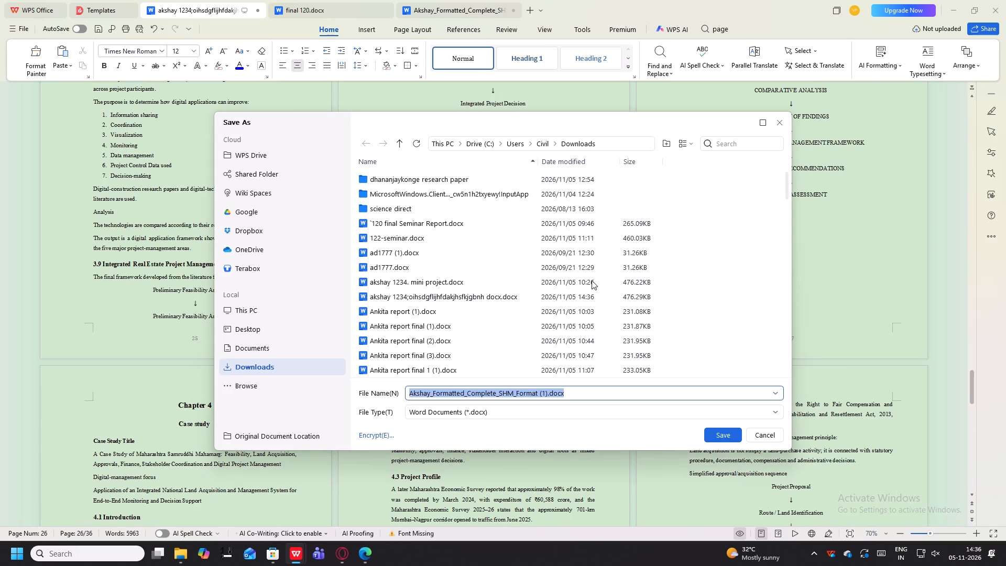
click(726, 438)
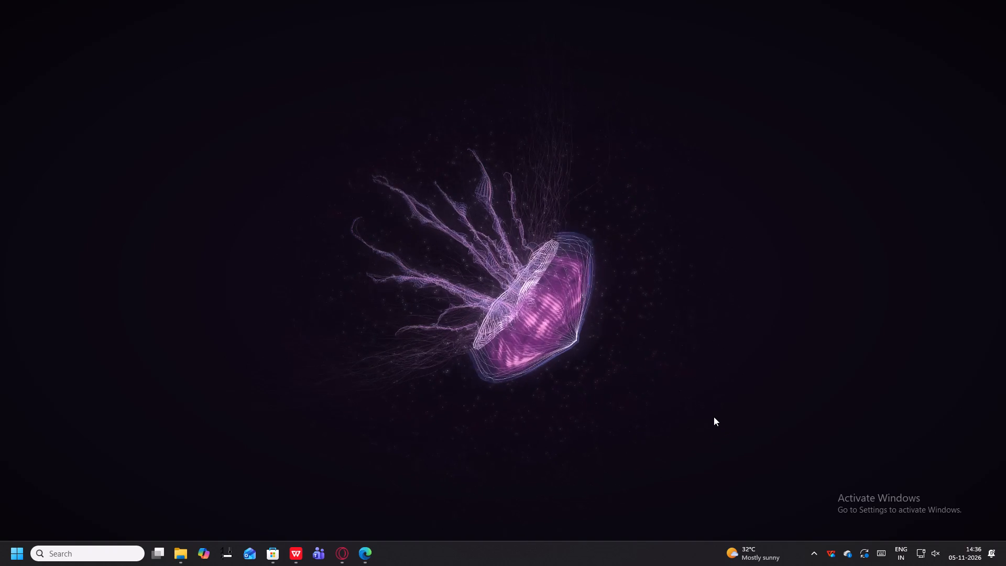
Switch to Microsoft Edge and close the whole browser window with its iLovePDF and unreachable-page tabs.
click(365, 551)
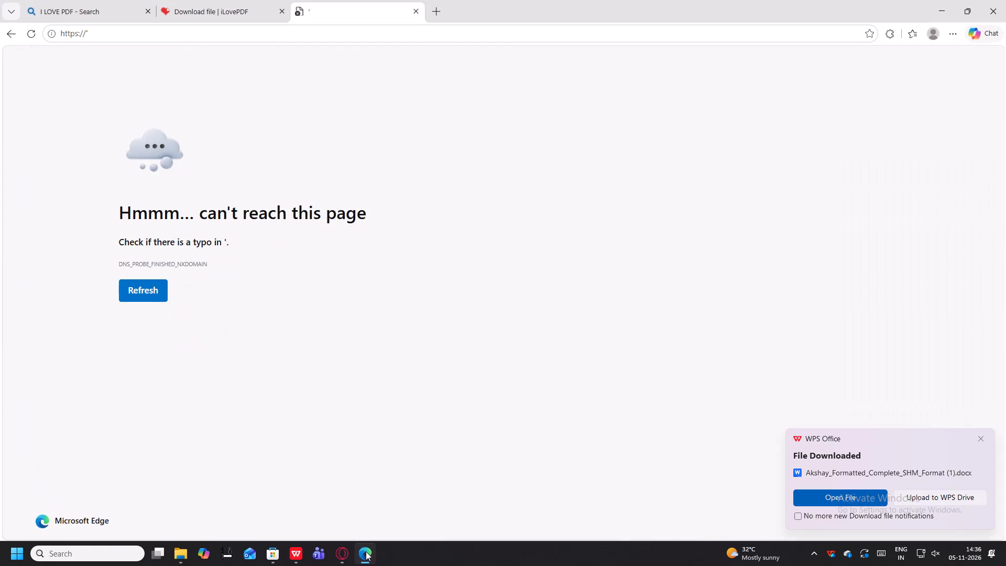
click(1005, 23)
click(988, 12)
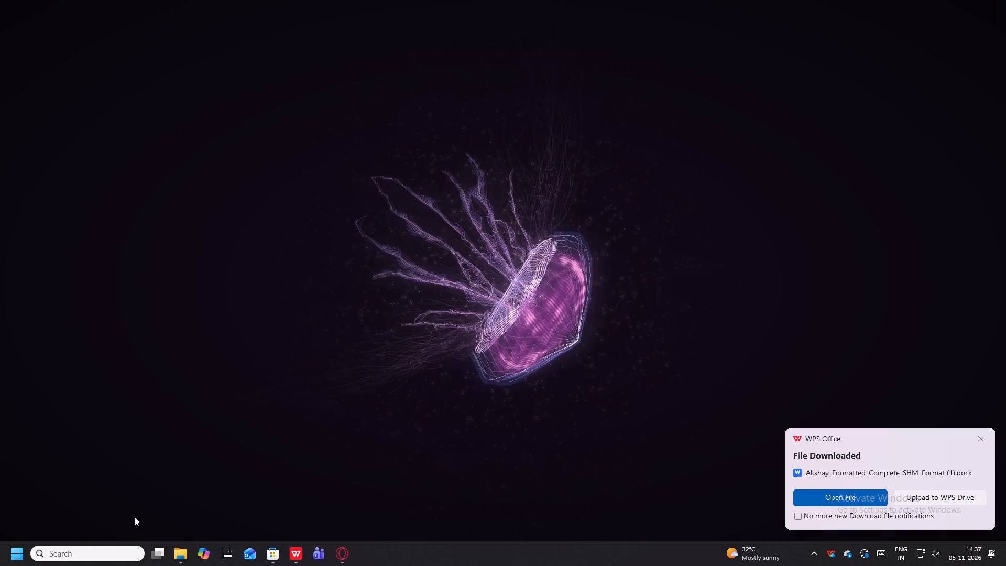
Search for "whatsapp login" through Windows Search and open the best-match web search.
click(73, 558)
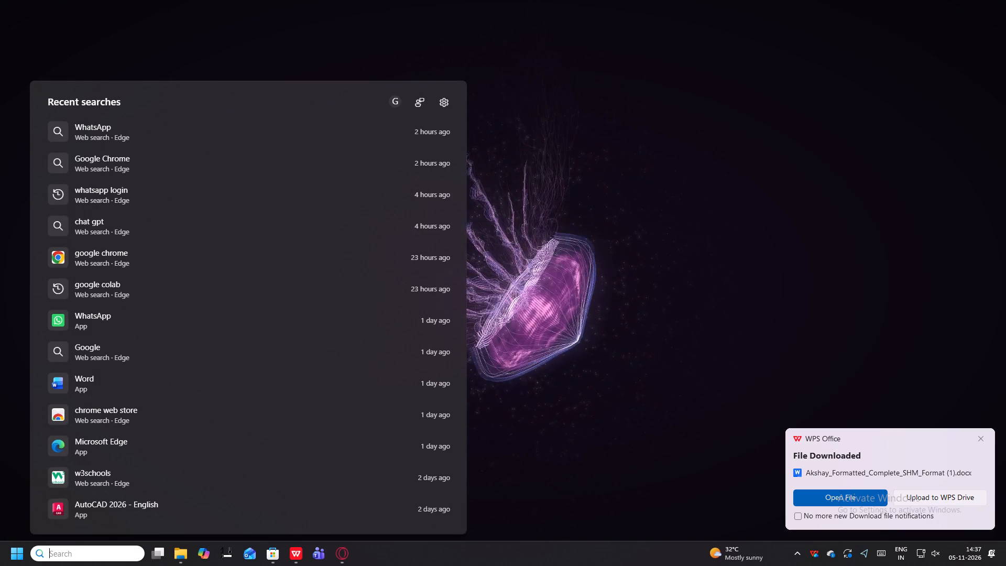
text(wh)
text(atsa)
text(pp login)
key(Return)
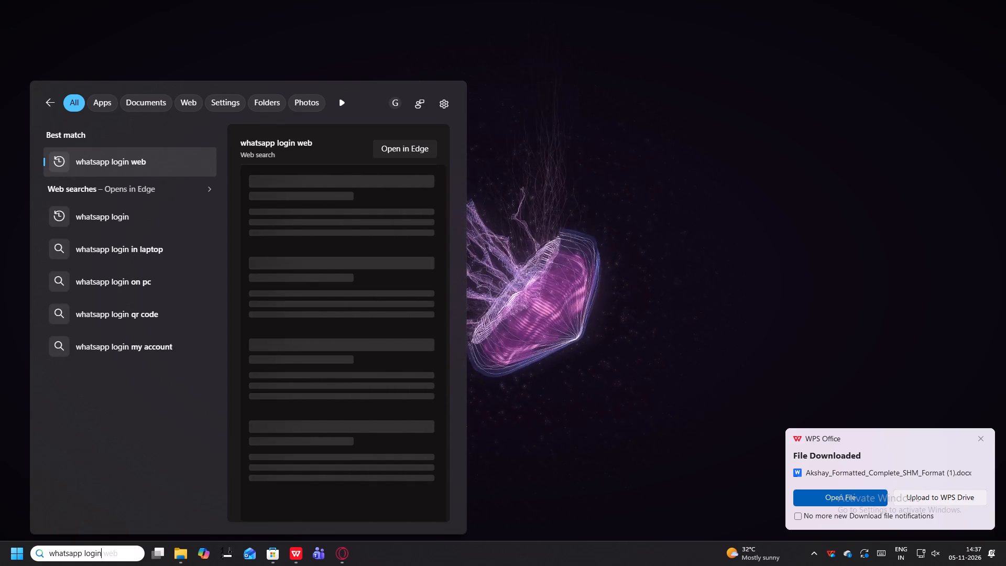